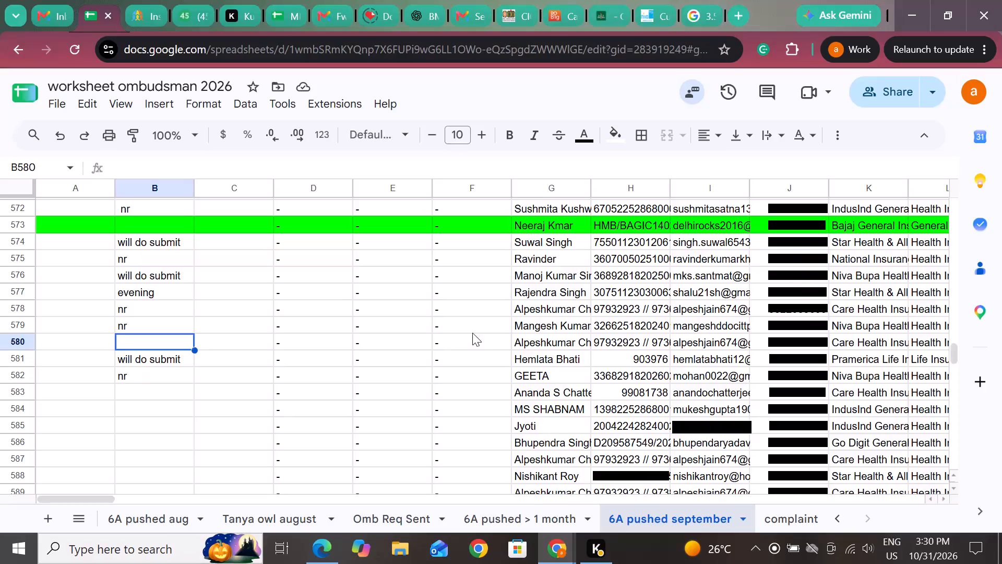
Enter the call remark "nr" in column B of row 580 on the 6A pushed september sheet.
{"action": "left_click", "coordinate": [485, 346]}
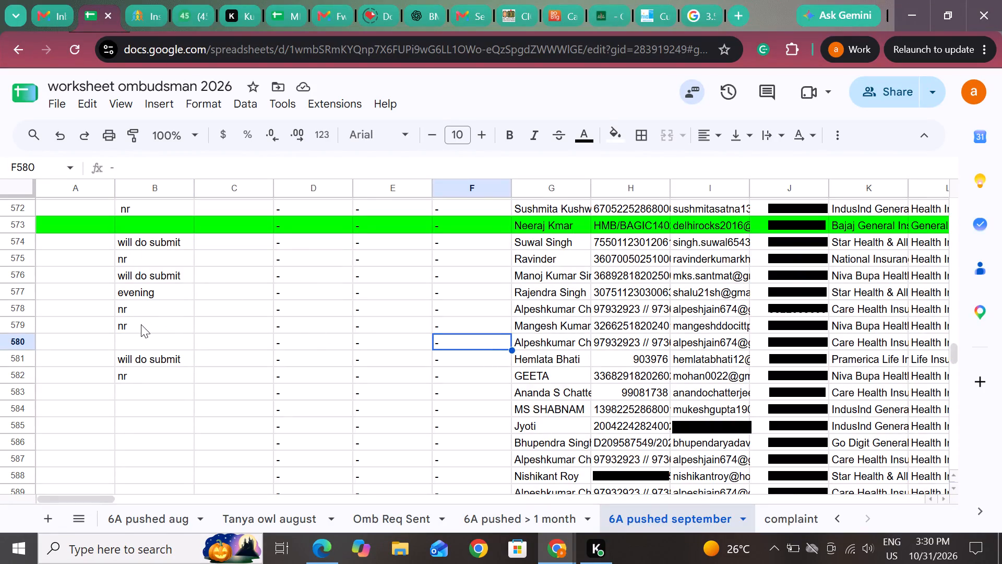
{"action": "left_click", "coordinate": [145, 339]}
{"action": "type", "text": "nr"}
{"action": "left_click", "coordinate": [140, 371]}
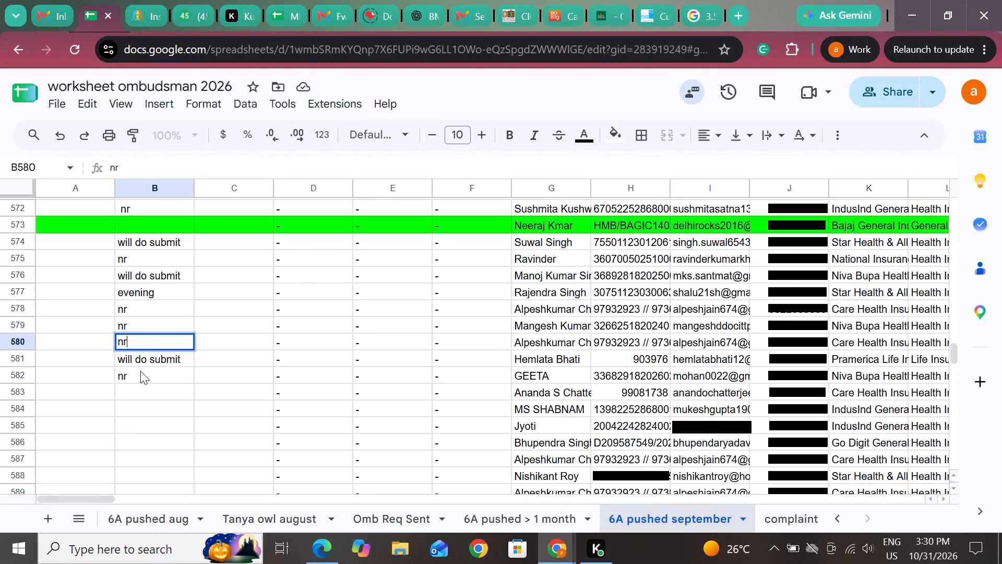
{"action": "left_click", "coordinate": [139, 394]}
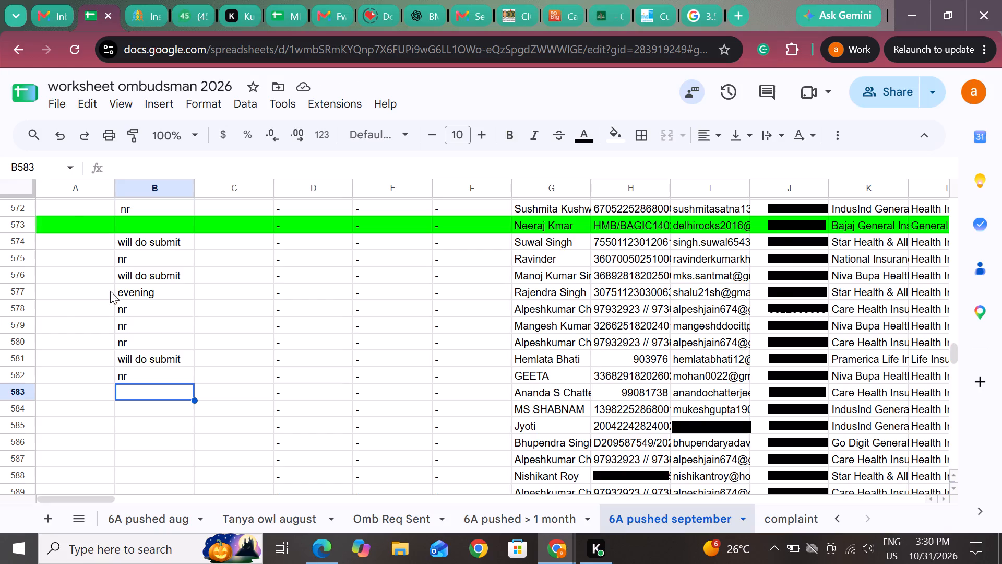
Copy the phone number from row 591 and search for it in the Insurance Samadhan admin portal's B2C data list.
{"action": "scroll", "coordinate": [216, 329], "scroll_direction": "down", "scroll_amount": 3}
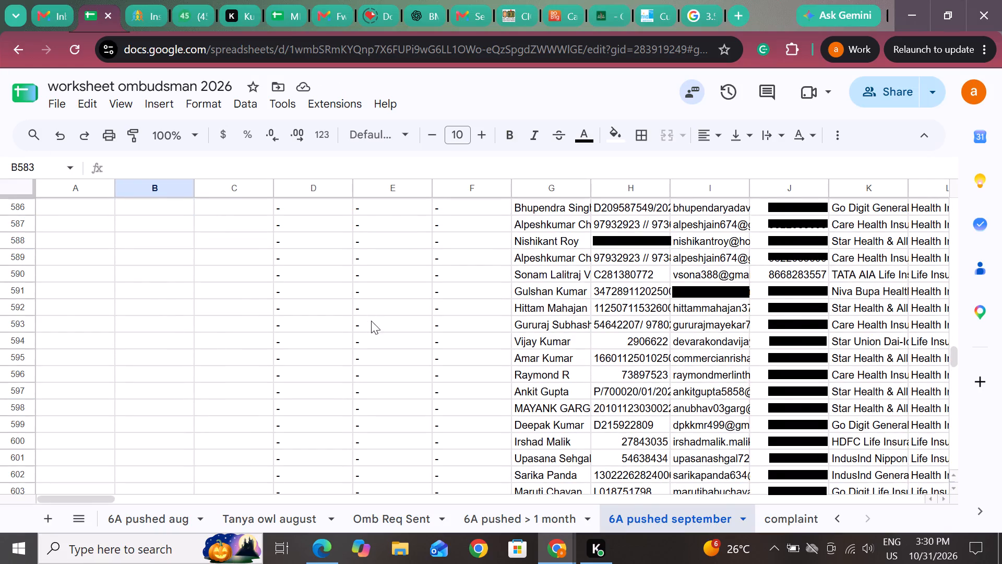
{"action": "left_click", "coordinate": [580, 287]}
{"action": "left_click", "coordinate": [615, 286]}
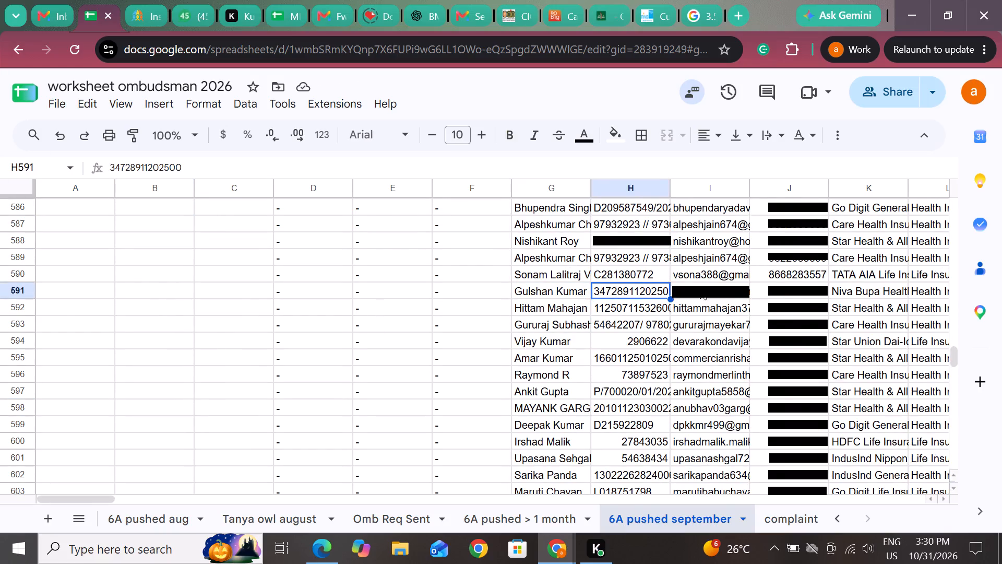
{"action": "left_click", "coordinate": [729, 289]}
{"action": "left_click", "coordinate": [814, 289]}
{"action": "key", "text": "ctrl+c"}
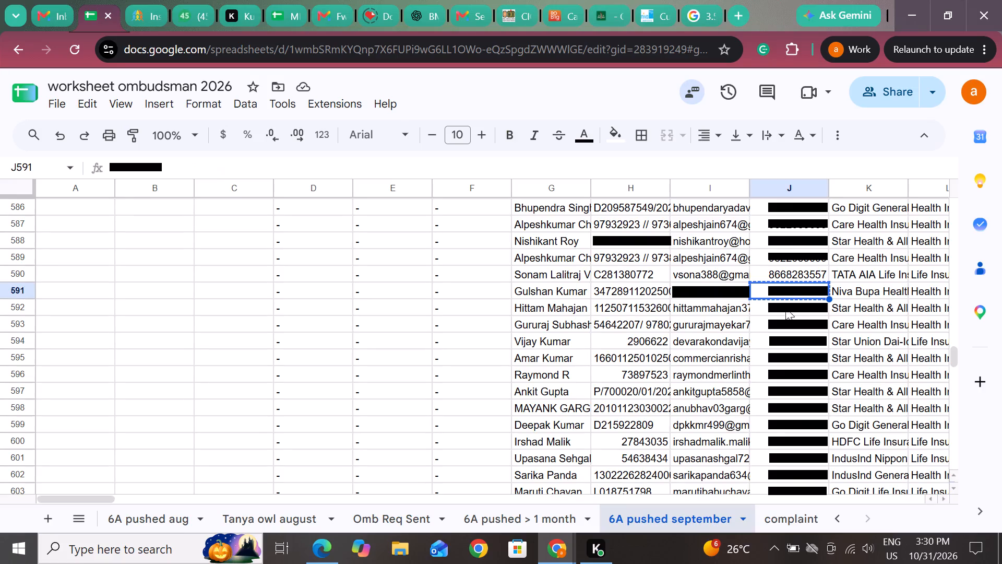
{"action": "key", "text": "ctrl+c"}
{"action": "key", "text": "ctrl+c"}
{"action": "left_click", "coordinate": [146, 17]}
{"action": "double_click", "coordinate": [110, 181]}
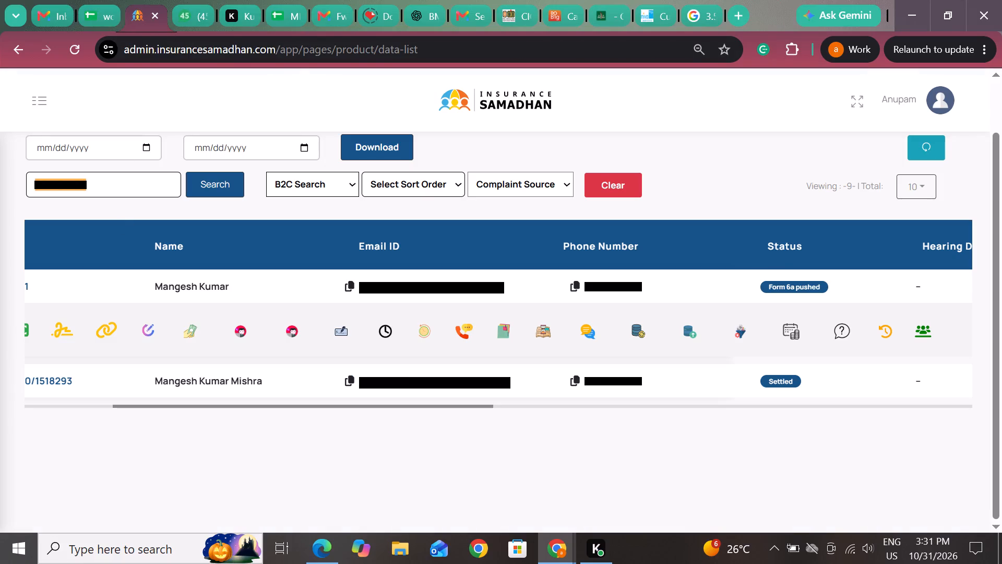
{"action": "triple_click", "coordinate": [110, 182]}
{"action": "key", "text": "ctrl+v"}
{"action": "left_click", "coordinate": [229, 181]}
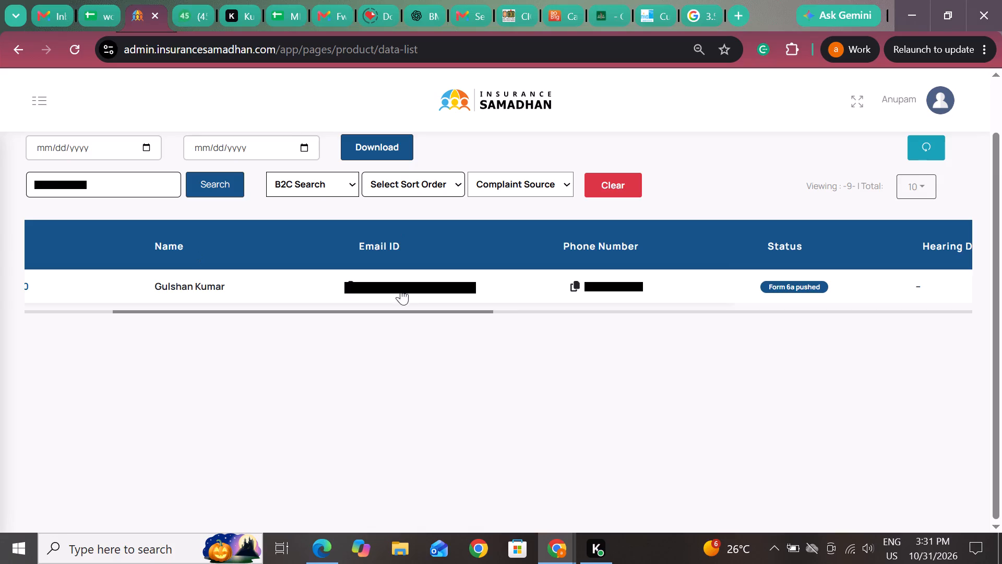
Copy the found customer's phone number and call it from the Smartflo dialer.
{"action": "scroll", "coordinate": [357, 289], "scroll_direction": "up", "scroll_amount": 1}
{"action": "scroll", "coordinate": [357, 289], "scroll_direction": "left", "scroll_amount": 4}
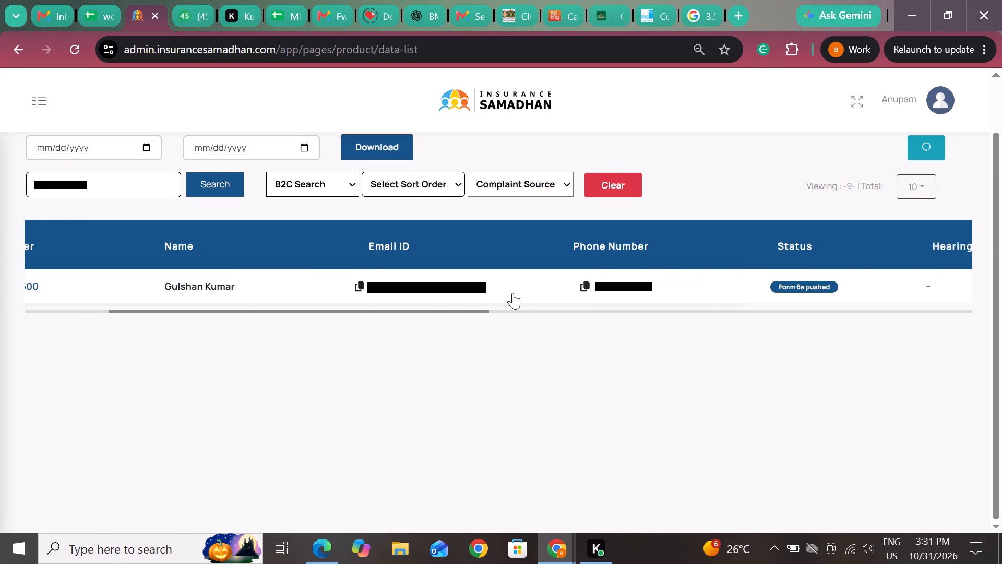
{"action": "scroll", "coordinate": [521, 293], "scroll_direction": "left", "scroll_amount": 1}
{"action": "left_click", "coordinate": [561, 287]}
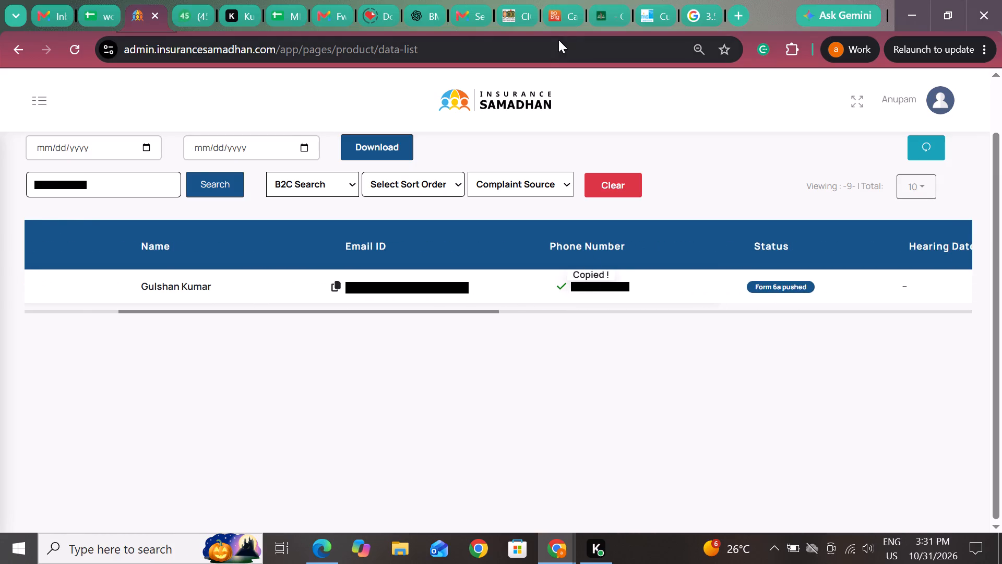
{"action": "left_click", "coordinate": [559, 26]}
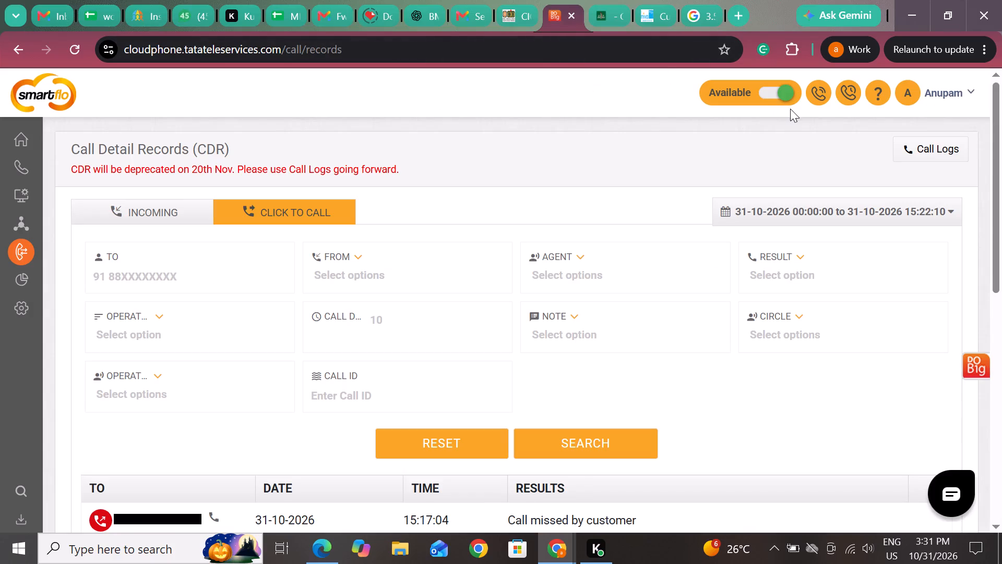
{"action": "left_click", "coordinate": [819, 93]}
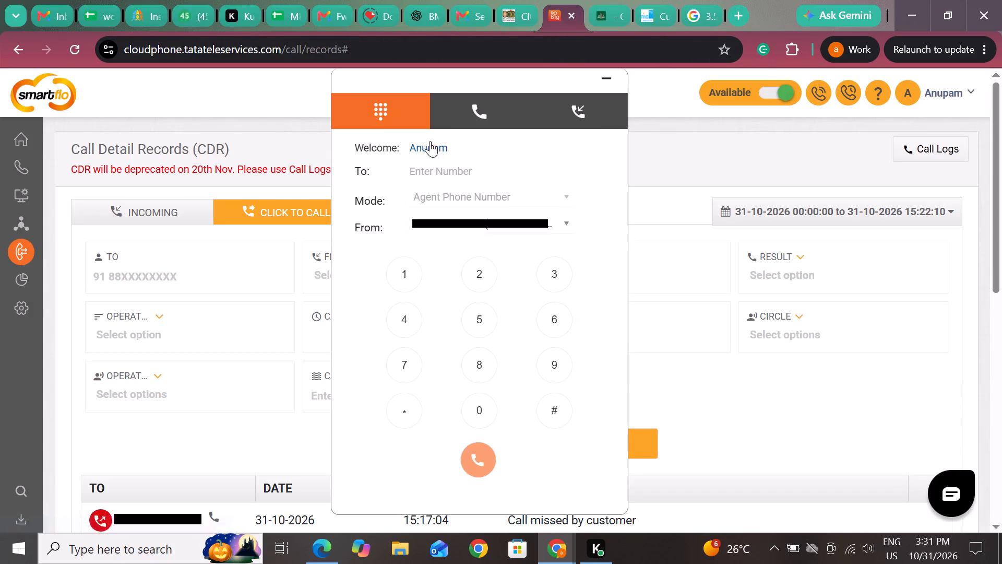
{"action": "double_click", "coordinate": [426, 173], "text": "ctrl"}
{"action": "key", "text": "ctrl+v"}
{"action": "left_click", "coordinate": [472, 484]}
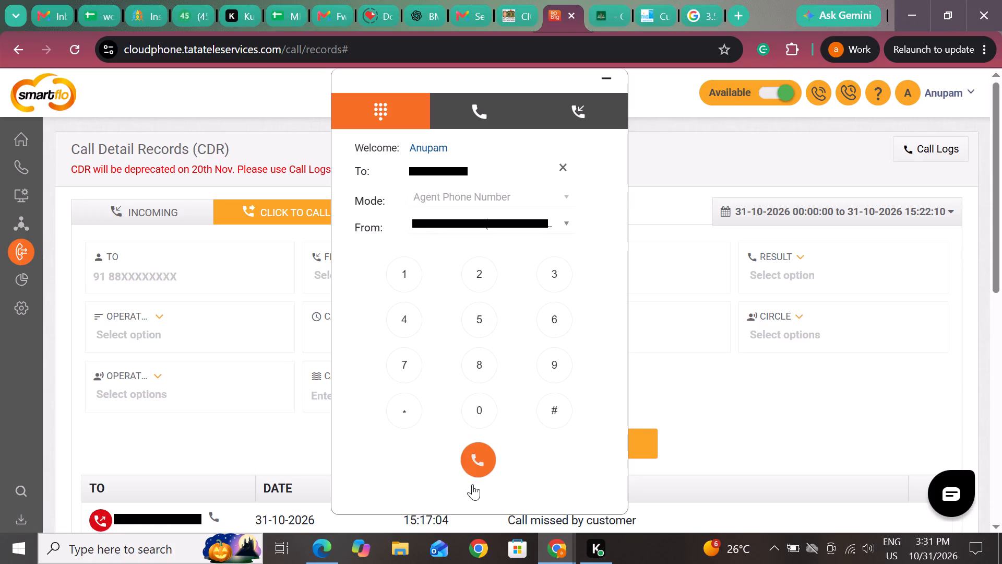
{"action": "left_click", "coordinate": [472, 462]}
{"action": "scroll", "coordinate": [305, 51], "scroll_direction": "up", "scroll_amount": 6}
Return to the Insurance Samadhan admin portal and view the called customer's policy record.
{"action": "left_click", "coordinate": [145, 18]}
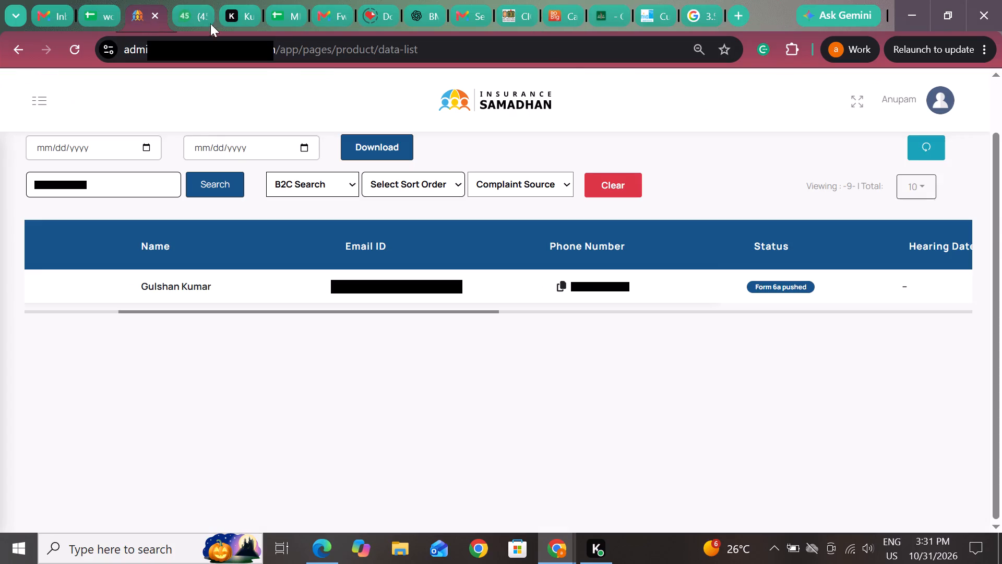
{"action": "scroll", "coordinate": [201, 303], "scroll_direction": "up", "scroll_amount": 1}
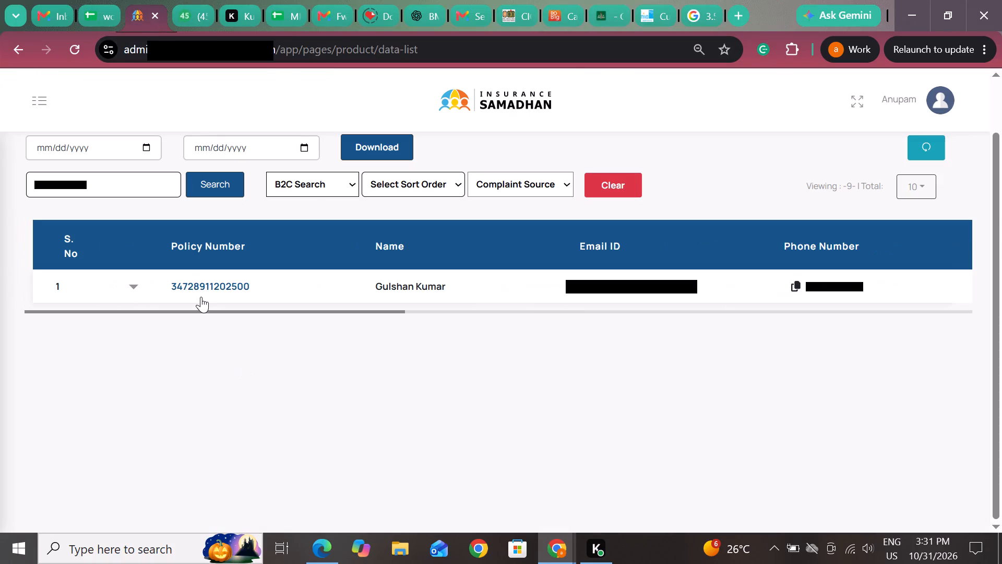
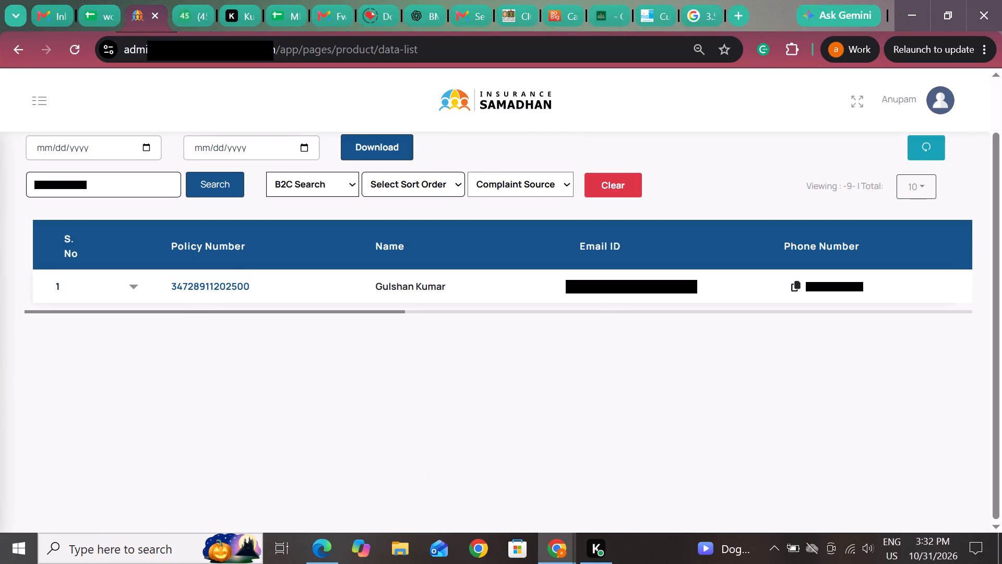
Examine the status and hearing date columns of the found customer's record in the B2C data list.
{"action": "scroll", "coordinate": [402, 299], "scroll_direction": "left", "scroll_amount": 3}
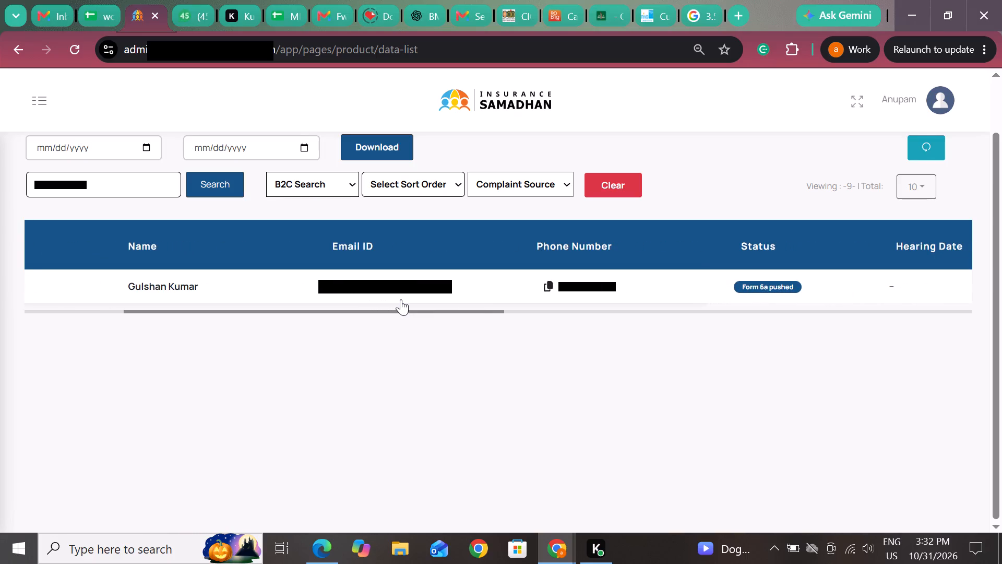
{"action": "scroll", "coordinate": [454, 279], "scroll_direction": "up", "scroll_amount": 1}
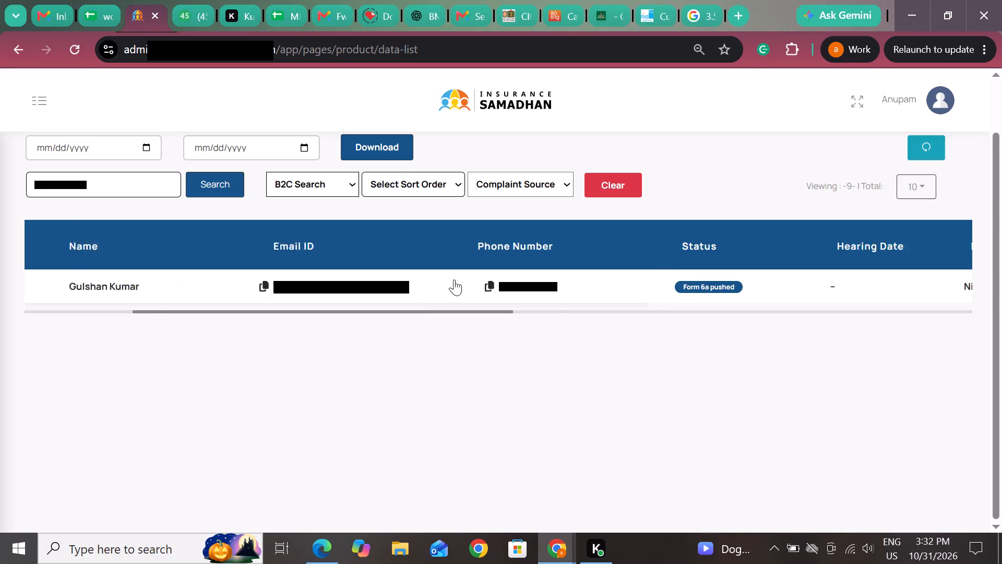
Expand the found customer's record and review its complaint communication log, closing the log when done.
{"action": "scroll", "coordinate": [454, 279], "scroll_direction": "up", "scroll_amount": 1}
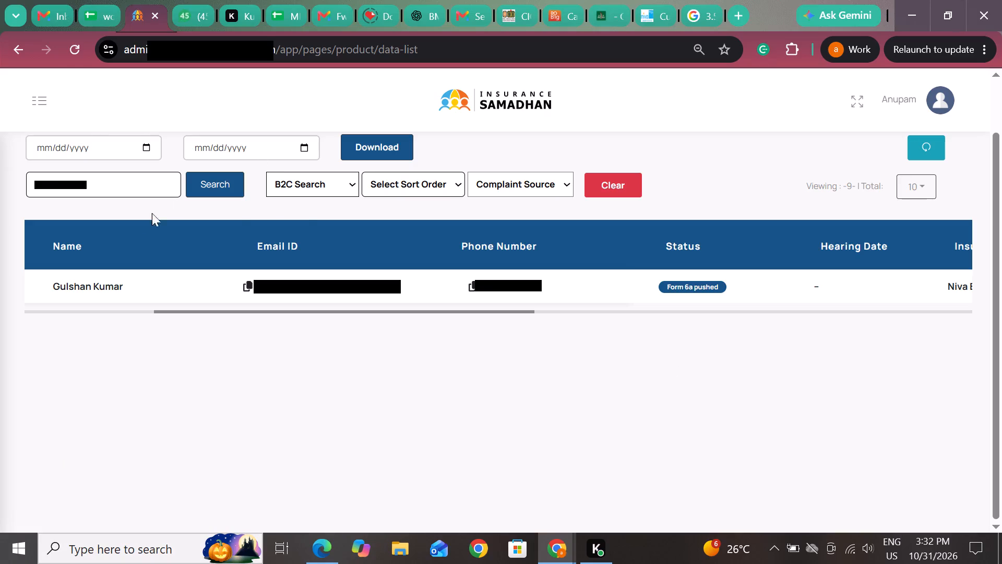
{"action": "left_click", "coordinate": [411, 297]}
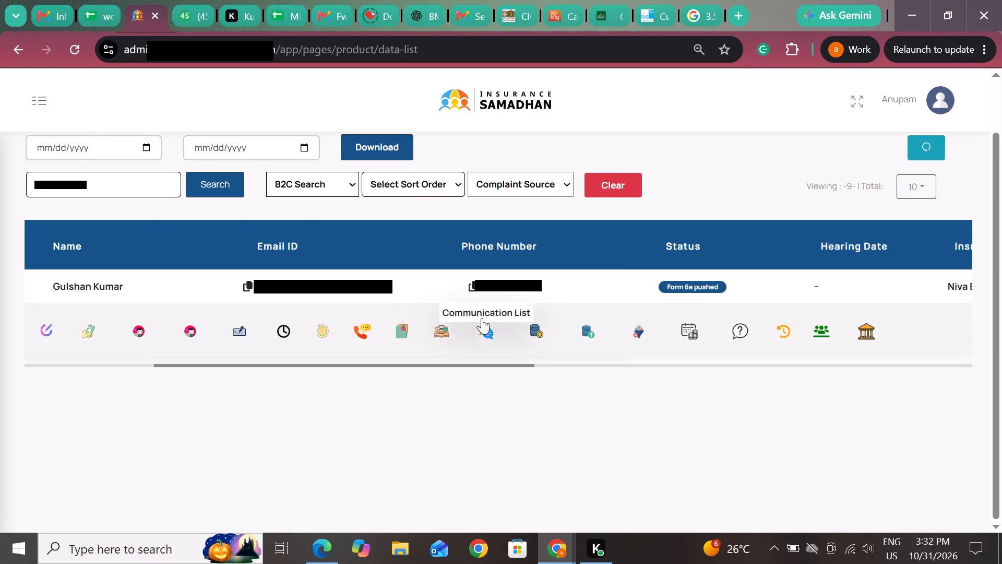
{"action": "left_click", "coordinate": [483, 324]}
{"action": "scroll", "coordinate": [354, 368], "scroll_direction": "up", "scroll_amount": 6}
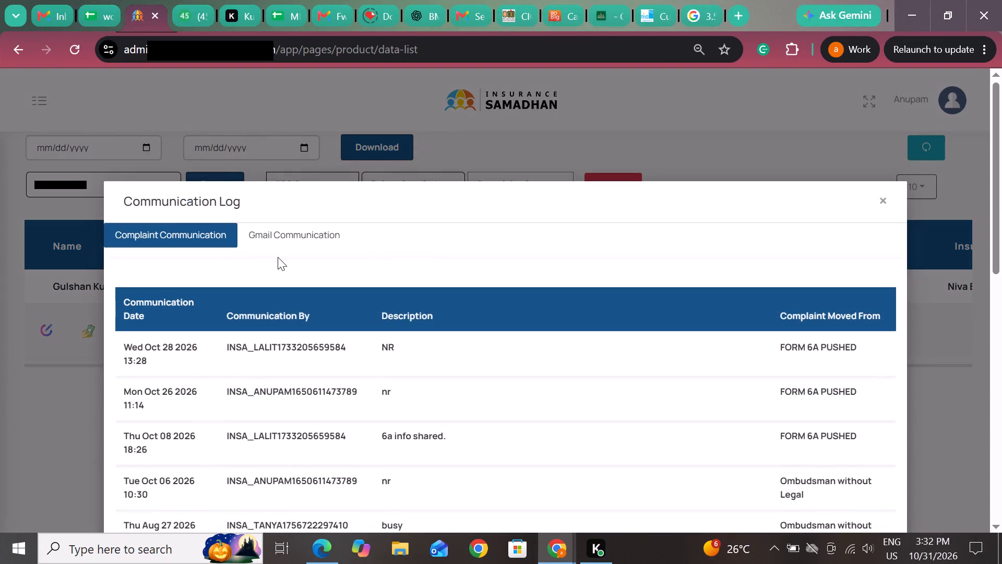
{"action": "left_click", "coordinate": [177, 130]}
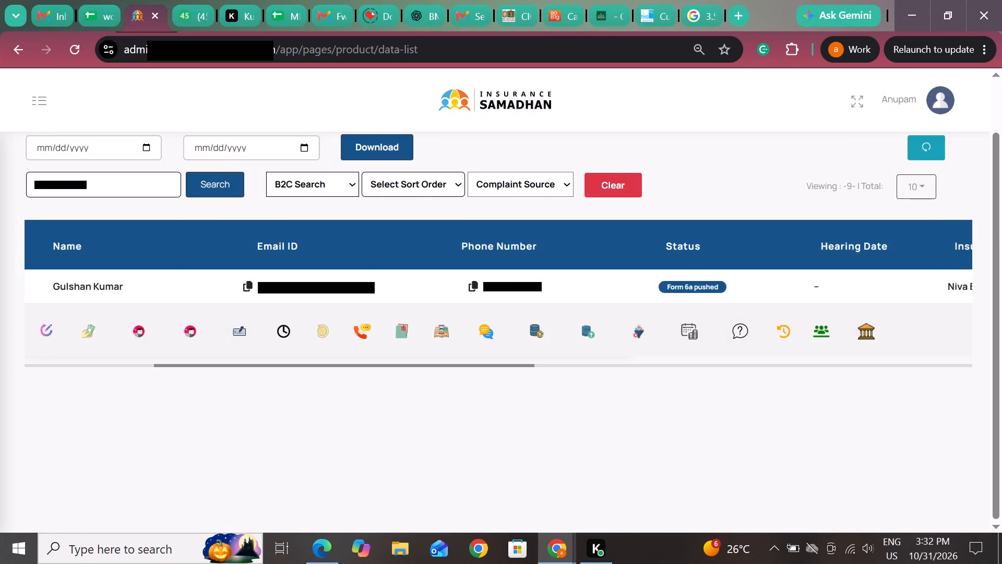
Check the policy number through hearing date columns of the record and review its complaint communication log again.
{"action": "scroll", "coordinate": [194, 275], "scroll_direction": "right", "scroll_amount": 6}
{"action": "left_click", "coordinate": [139, 286]}
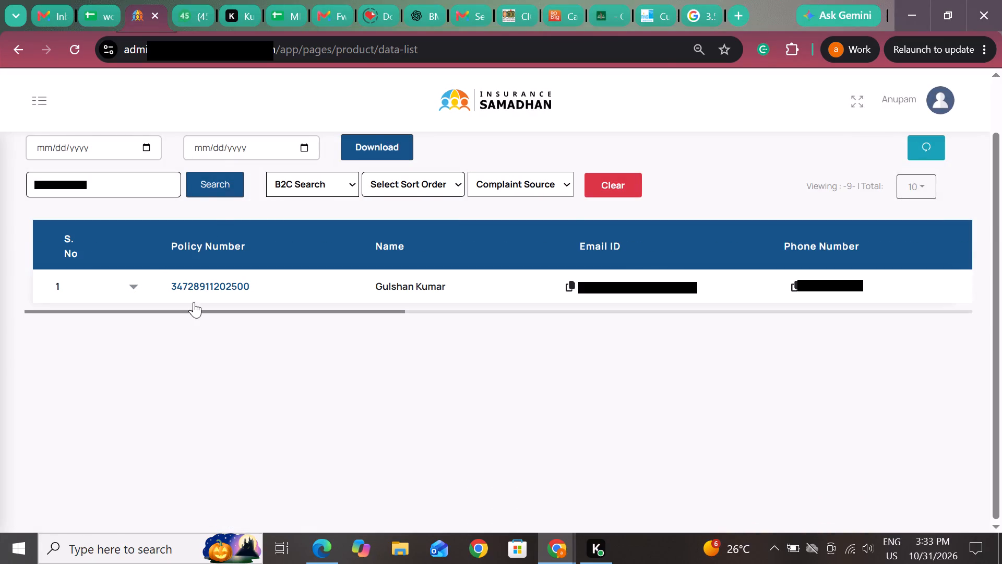
{"action": "scroll", "coordinate": [326, 293], "scroll_direction": "left", "scroll_amount": 3}
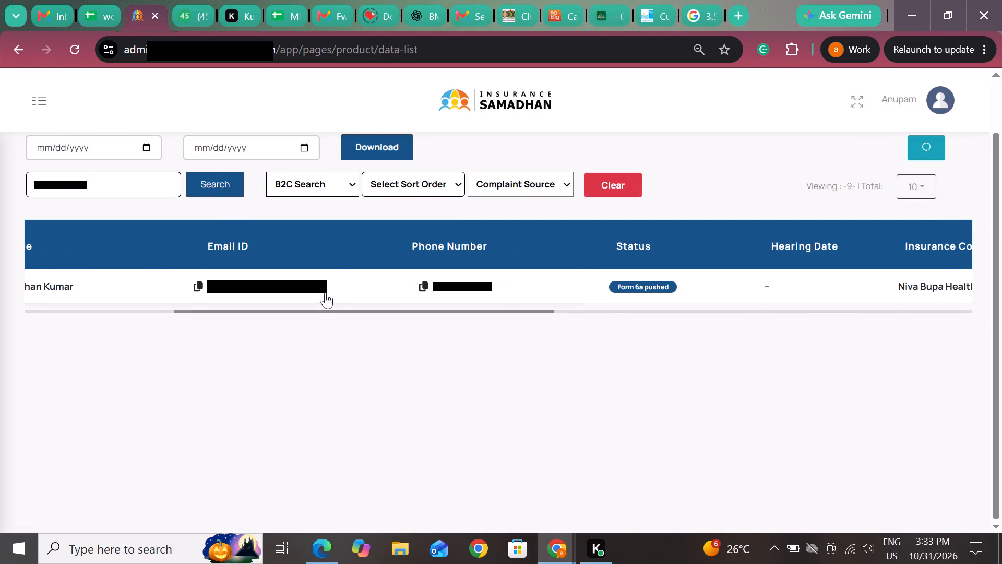
{"action": "scroll", "coordinate": [342, 281], "scroll_direction": "right", "scroll_amount": 1}
{"action": "scroll", "coordinate": [336, 281], "scroll_direction": "left", "scroll_amount": 2}
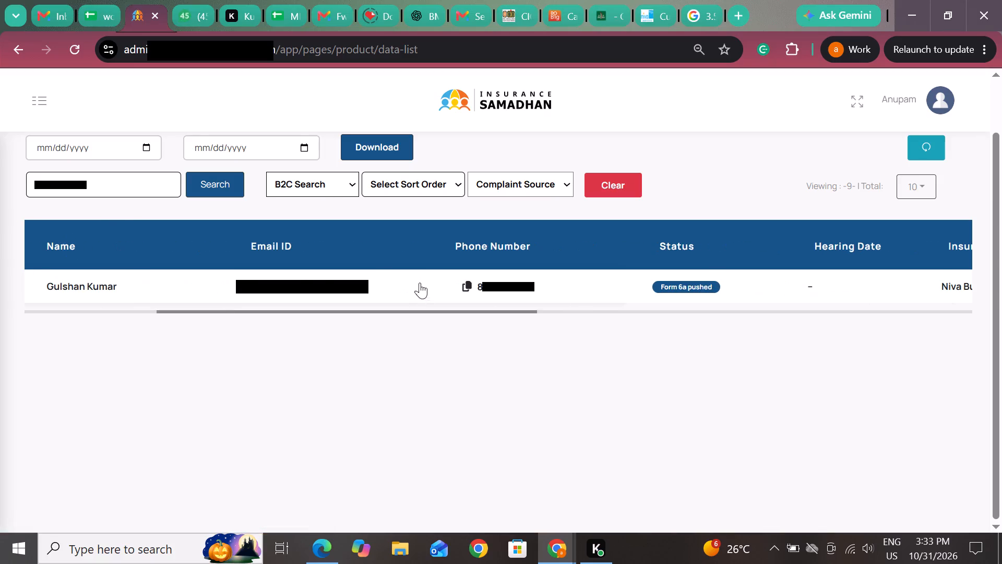
{"action": "left_click", "coordinate": [420, 283]}
{"action": "left_click", "coordinate": [478, 330]}
{"action": "scroll", "coordinate": [272, 311], "scroll_direction": "up", "scroll_amount": 2}
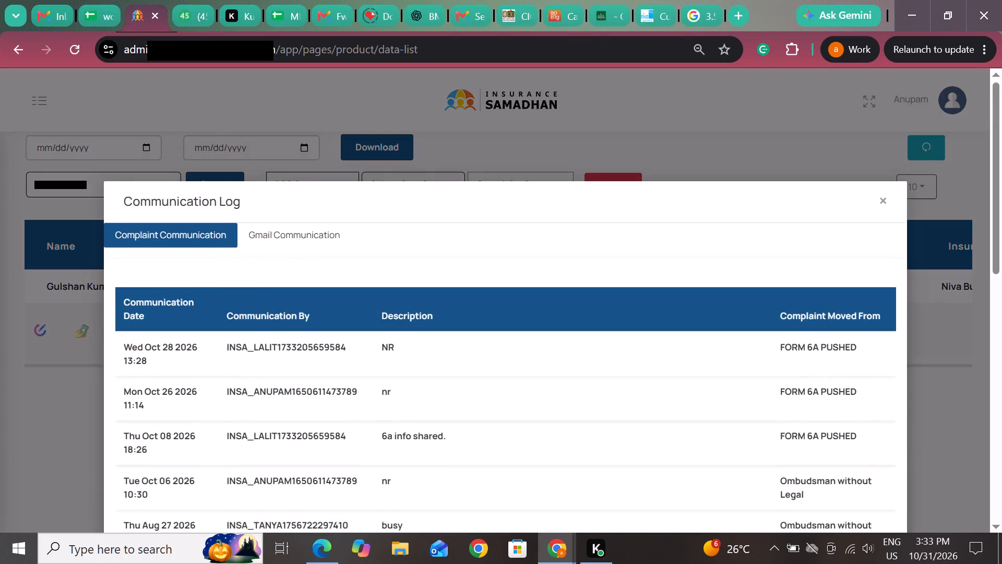
{"action": "scroll", "coordinate": [272, 311], "scroll_direction": "up", "scroll_amount": 2}
{"action": "left_click", "coordinate": [243, 102]}
Recheck the customer's policy row and its communication log, closing the log when done.
{"action": "scroll", "coordinate": [213, 293], "scroll_direction": "right", "scroll_amount": 1}
{"action": "left_click", "coordinate": [124, 287]}
{"action": "scroll", "coordinate": [391, 276], "scroll_direction": "left", "scroll_amount": 1}
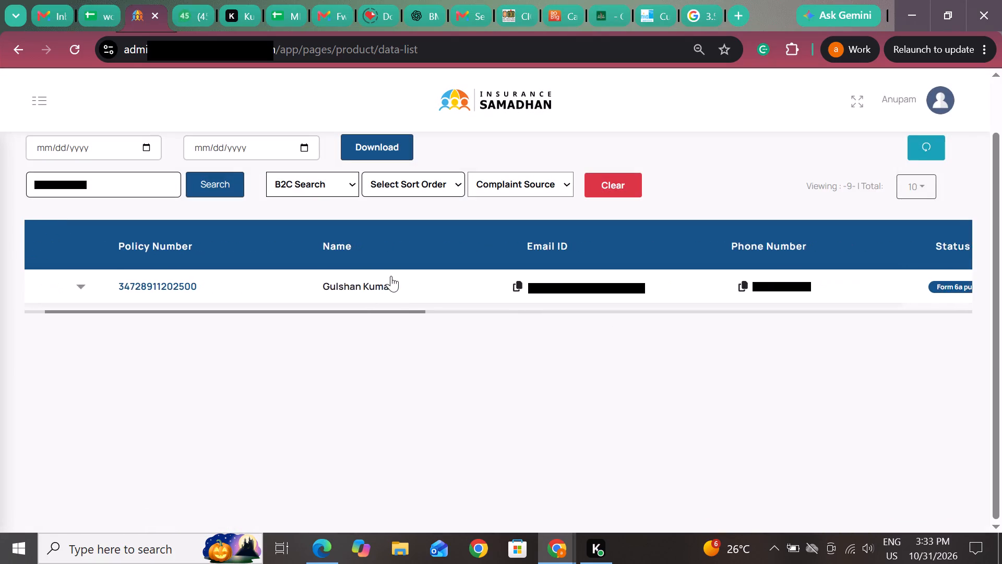
{"action": "scroll", "coordinate": [391, 276], "scroll_direction": "left", "scroll_amount": 2}
{"action": "left_click", "coordinate": [425, 288]}
{"action": "left_click", "coordinate": [486, 325]}
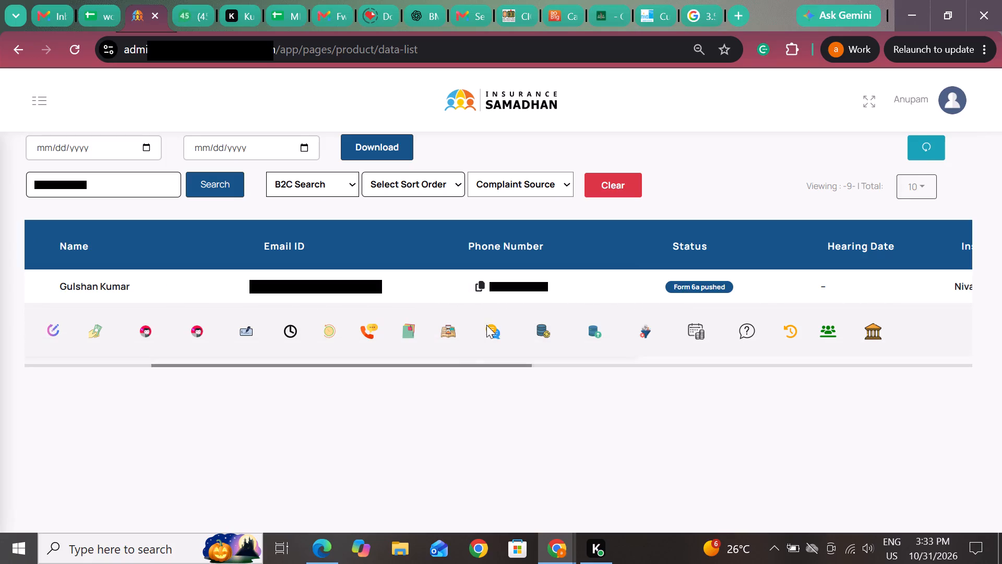
{"action": "scroll", "coordinate": [243, 334], "scroll_direction": "up", "scroll_amount": 7}
{"action": "scroll", "coordinate": [210, 295], "scroll_direction": "up", "scroll_amount": 5}
{"action": "left_click", "coordinate": [175, 153]}
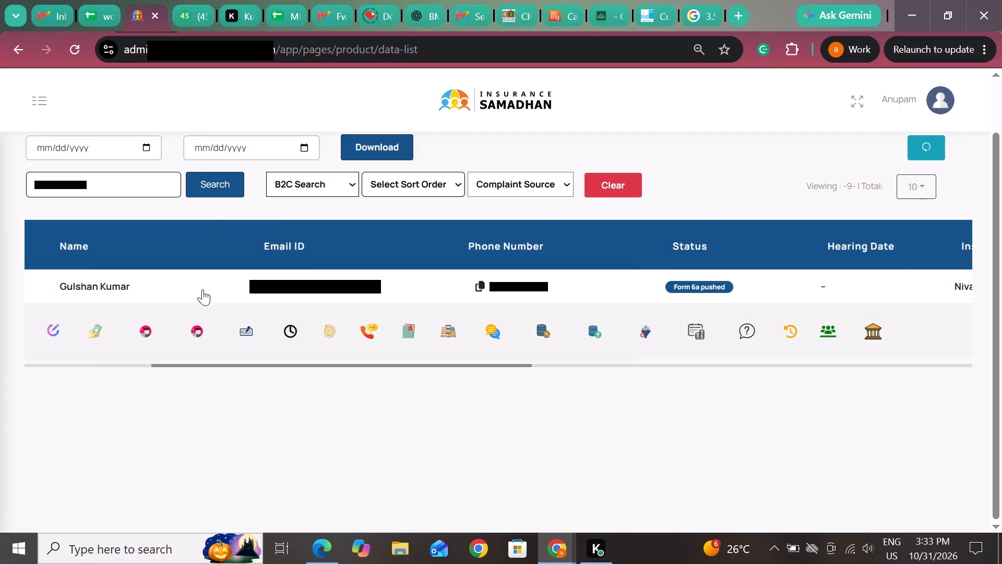
Look over the record's policy number and status, and examine the dated entries in its complaint communication log.
{"action": "scroll", "coordinate": [200, 288], "scroll_direction": "right", "scroll_amount": 1}
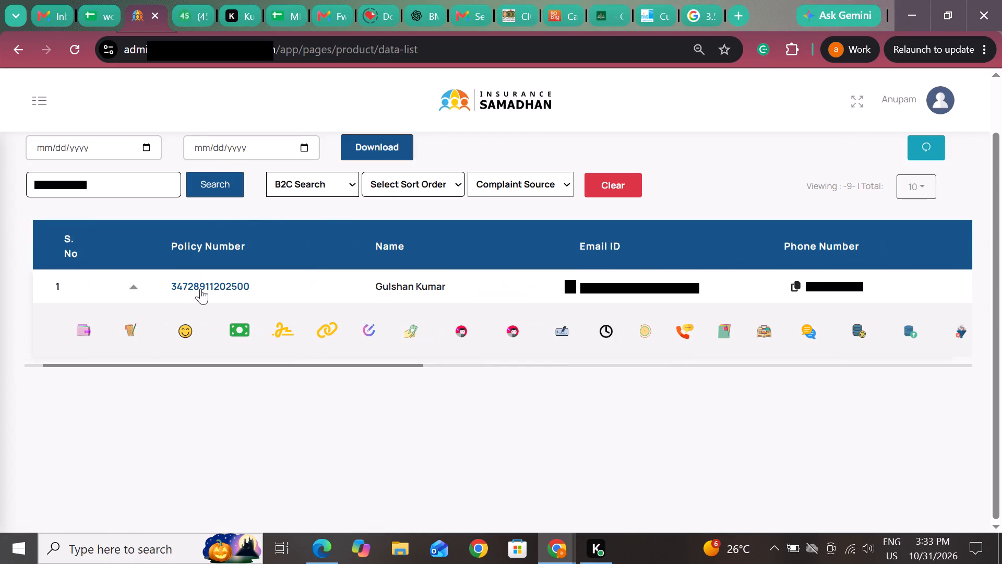
{"action": "scroll", "coordinate": [322, 305], "scroll_direction": "left", "scroll_amount": 1}
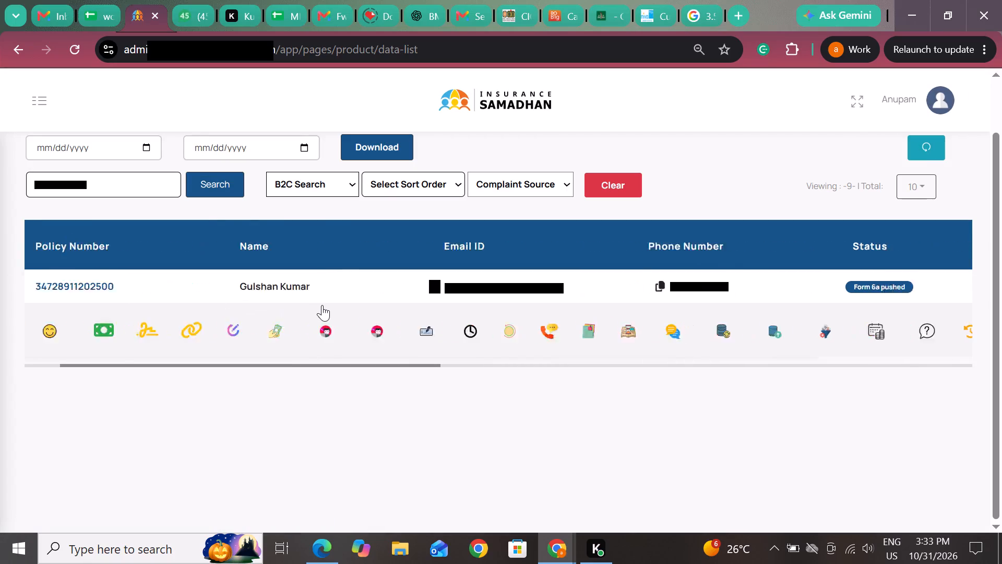
{"action": "scroll", "coordinate": [322, 305], "scroll_direction": "left", "scroll_amount": 1}
{"action": "scroll", "coordinate": [376, 295], "scroll_direction": "left", "scroll_amount": 4}
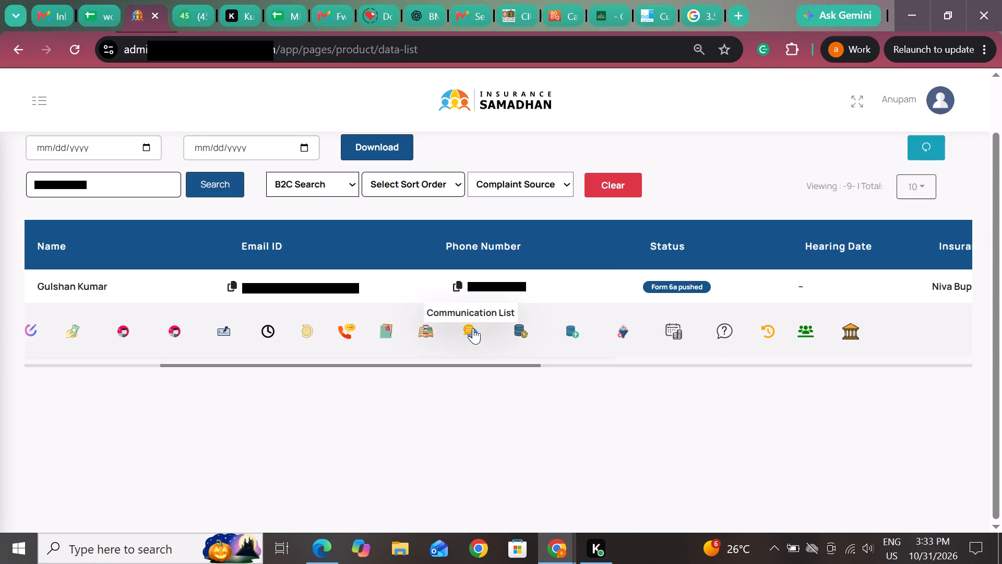
{"action": "left_click", "coordinate": [470, 329]}
{"action": "scroll", "coordinate": [374, 291], "scroll_direction": "down", "scroll_amount": 5}
{"action": "scroll", "coordinate": [331, 361], "scroll_direction": "up", "scroll_amount": 9}
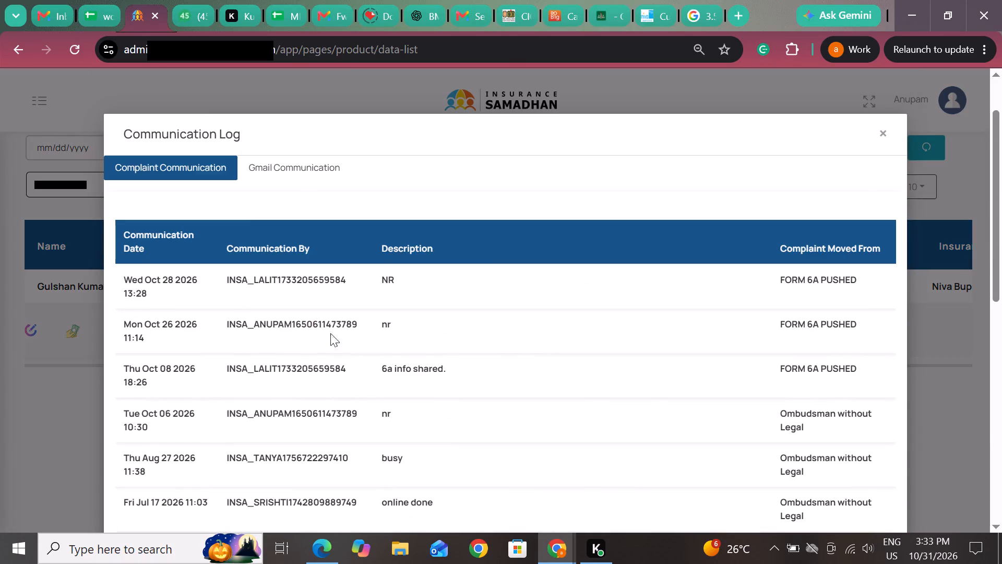
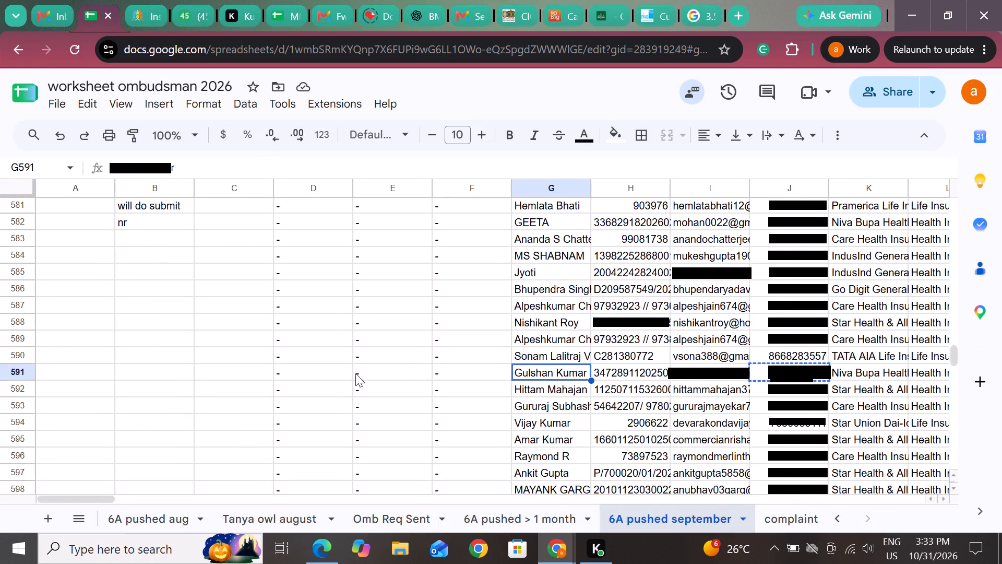
Copy the phone number from row 591 of the worksheet again and rerun the B2C search with it in the Insurance Samadhan admin portal.
{"action": "left_click", "coordinate": [746, 366]}
{"action": "left_click", "coordinate": [805, 365]}
{"action": "left_click", "coordinate": [795, 375]}
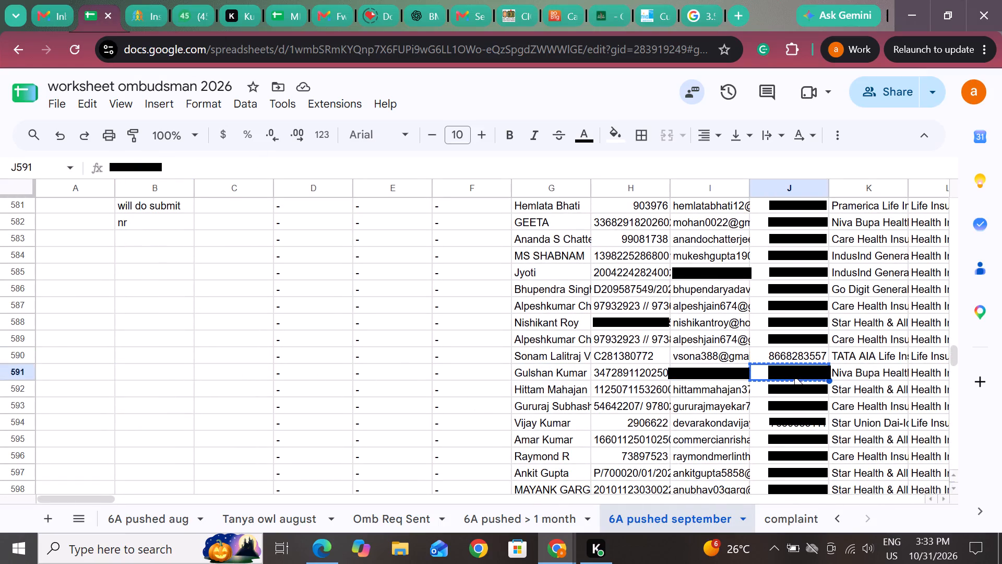
{"action": "key", "text": "ctrl+c"}
{"action": "key", "text": "ctrl+c"}
{"action": "key", "text": "ctrl+c"}
{"action": "left_click", "coordinate": [141, 24]}
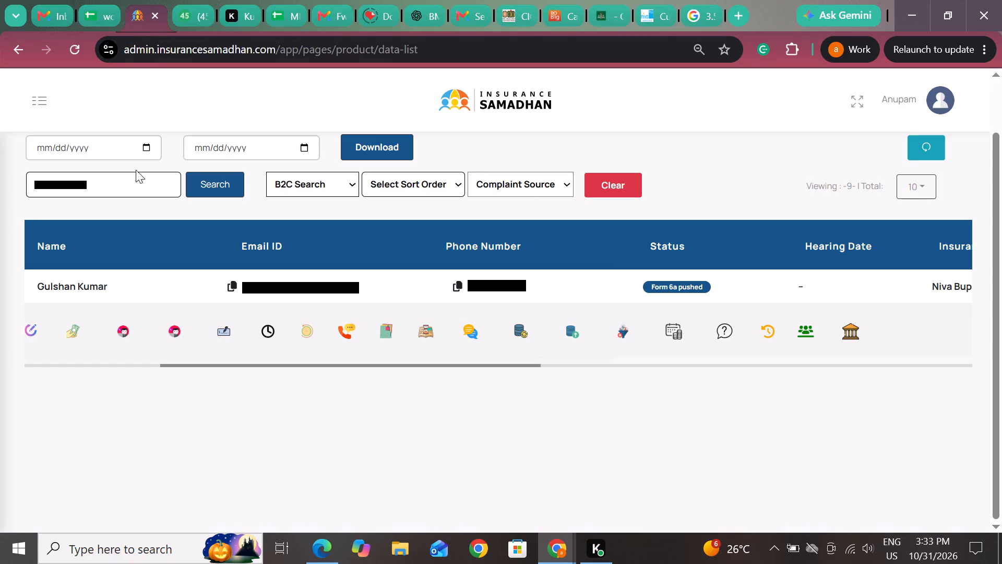
{"action": "left_click", "coordinate": [86, 175]}
{"action": "double_click", "coordinate": [85, 187], "text": "ctrl"}
{"action": "key", "text": "ctrl+v"}
{"action": "left_click", "coordinate": [220, 188]}
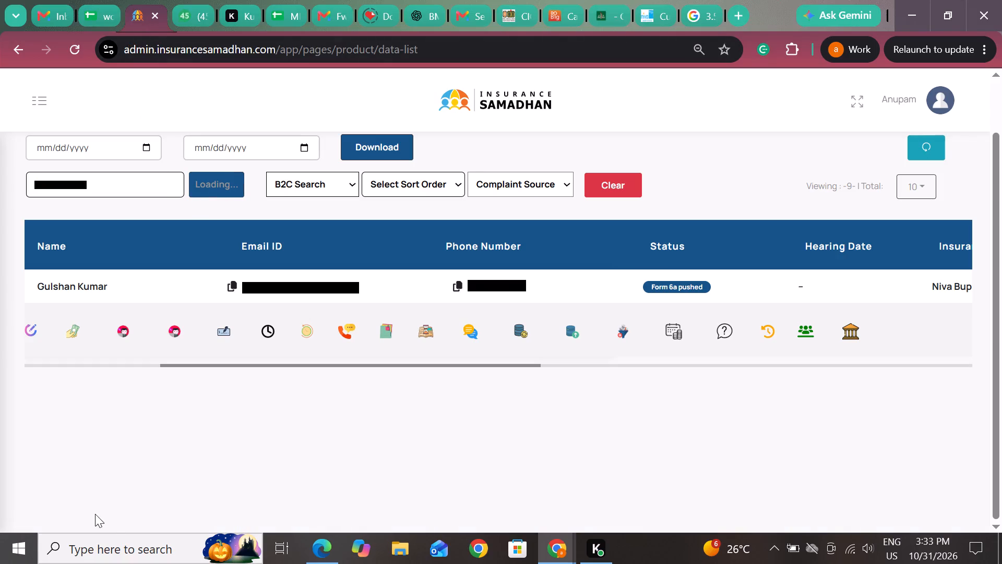
Review the complaint communication log of the found customer's record in the B2C data list, then close it.
{"action": "scroll", "coordinate": [269, 298], "scroll_direction": "right", "scroll_amount": 1}
{"action": "left_click", "coordinate": [131, 288]}
{"action": "left_click", "coordinate": [131, 288]}
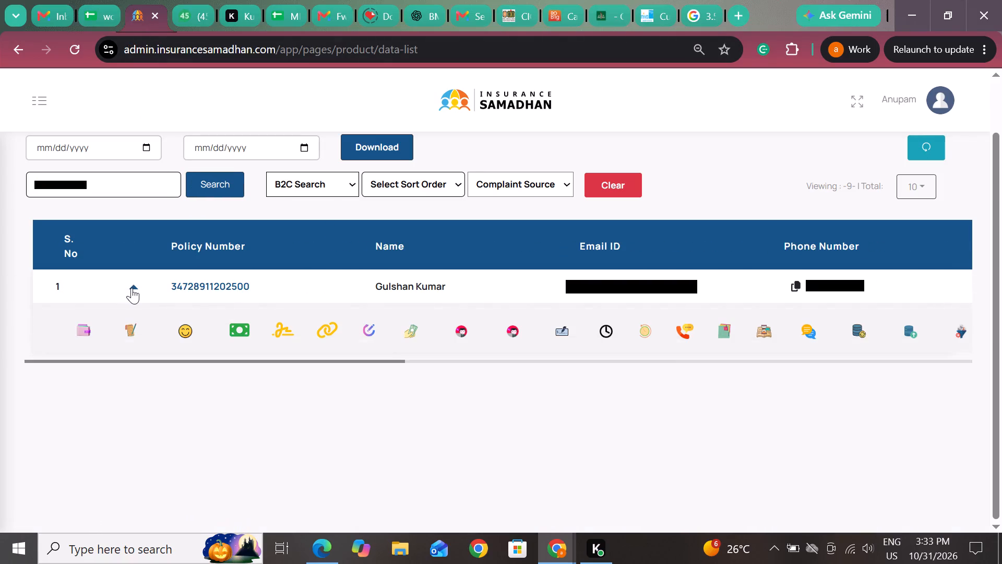
{"action": "left_click", "coordinate": [146, 288]}
{"action": "scroll", "coordinate": [266, 287], "scroll_direction": "left", "scroll_amount": 1}
{"action": "left_click", "coordinate": [443, 287]}
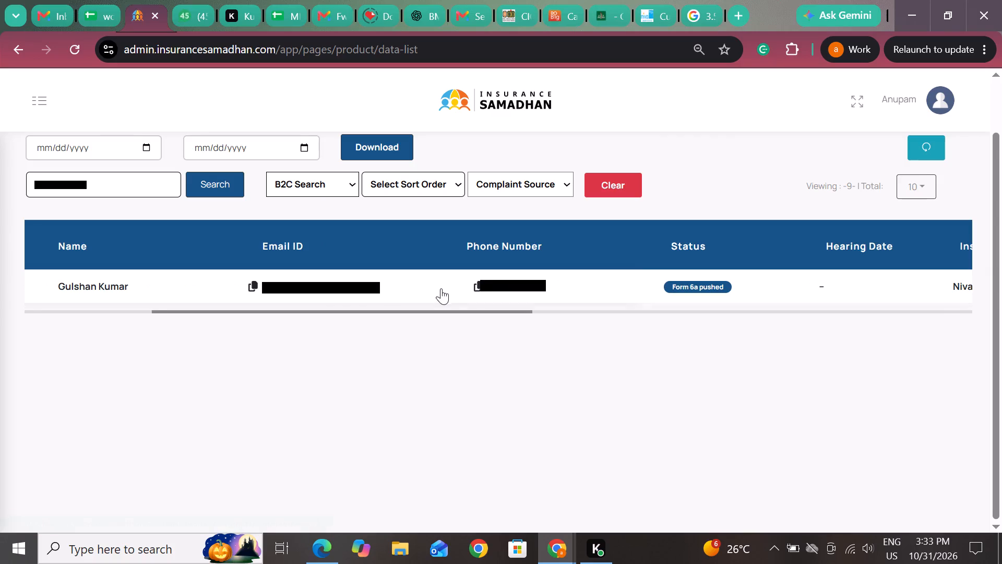
{"action": "scroll", "coordinate": [441, 288], "scroll_direction": "left", "scroll_amount": 1}
{"action": "left_click", "coordinate": [487, 330]}
{"action": "scroll", "coordinate": [360, 348], "scroll_direction": "up", "scroll_amount": 6}
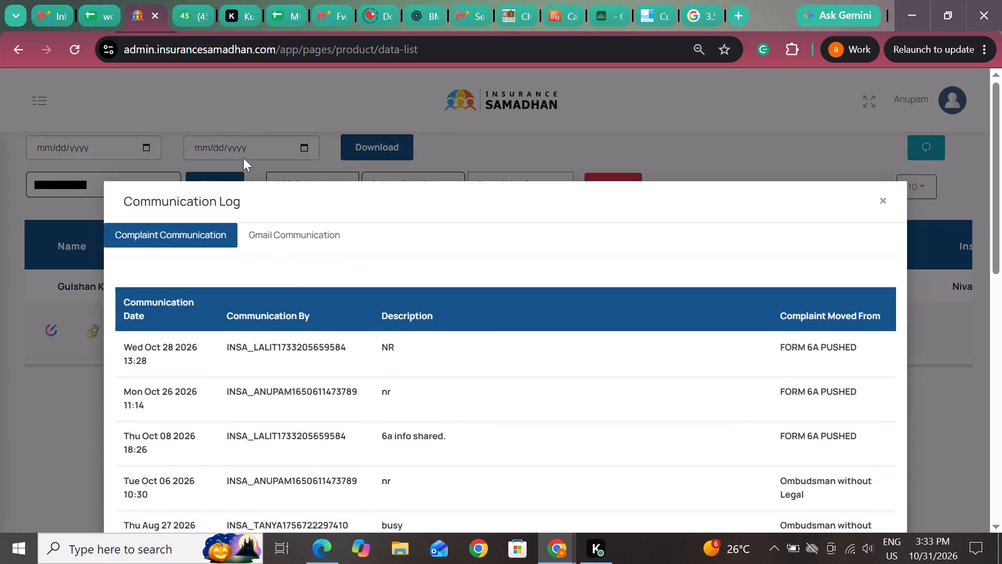
{"action": "left_click", "coordinate": [242, 126]}
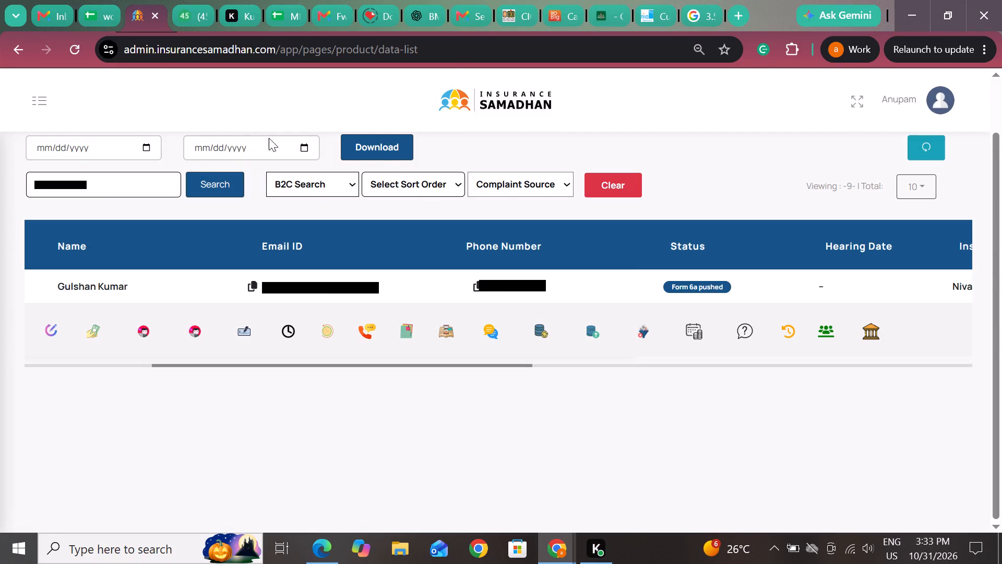
Search Google in a new tab for "language tranlator income".
{"action": "left_click", "coordinate": [737, 14]}
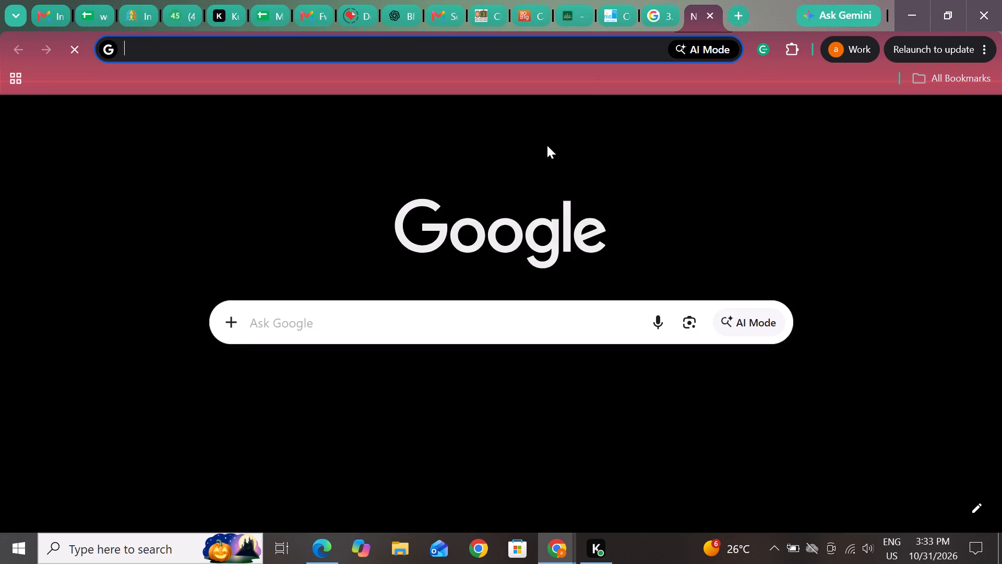
{"action": "left_click", "coordinate": [467, 309]}
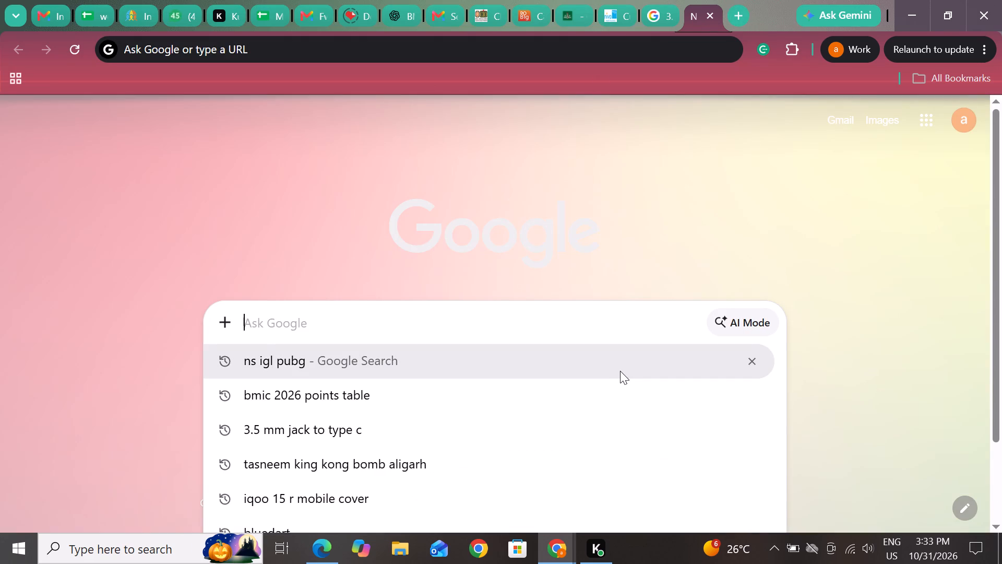
{"action": "type", "text": "langu"}
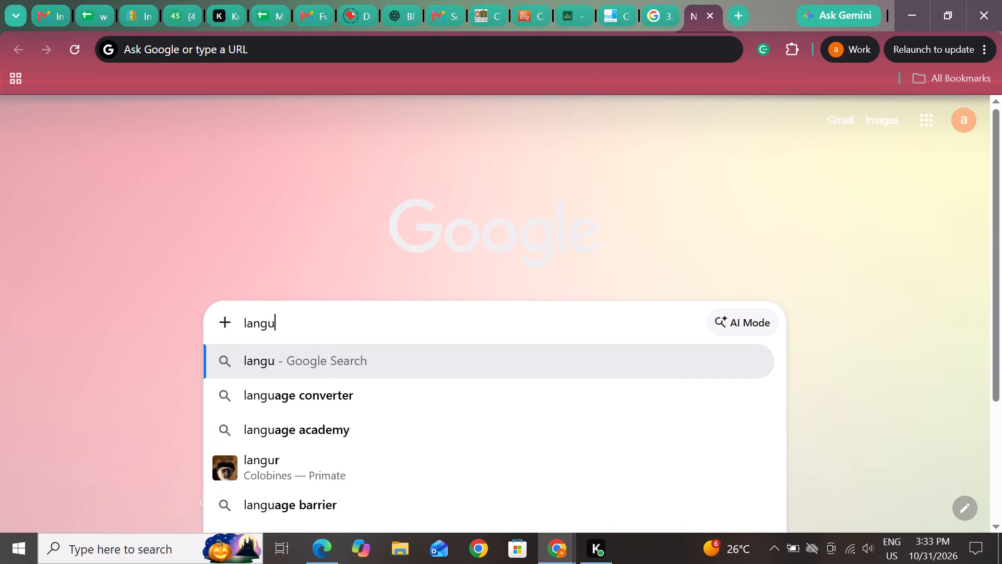
{"action": "type", "text": "age"}
{"action": "key", "text": "space"}
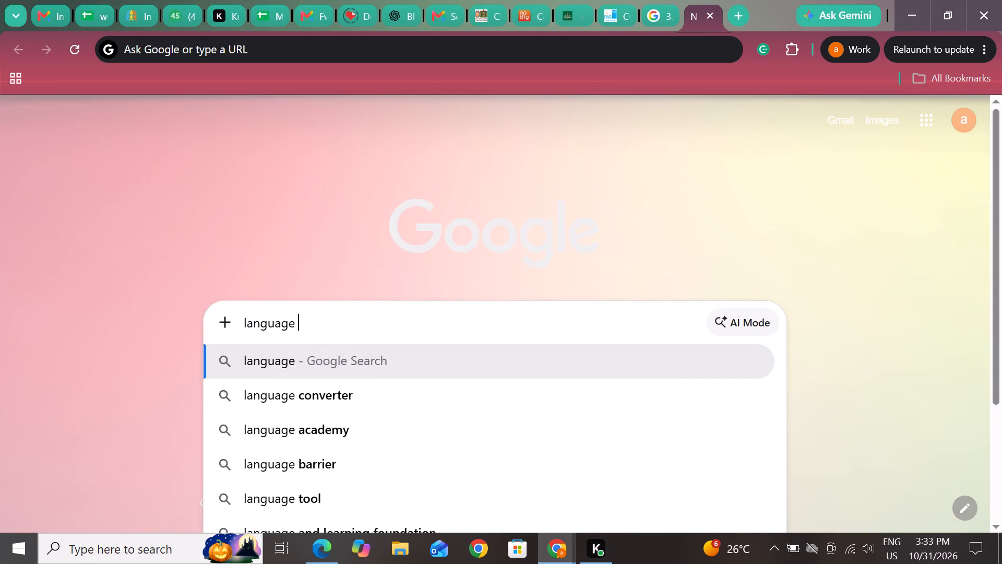
{"action": "type", "text": "tra"}
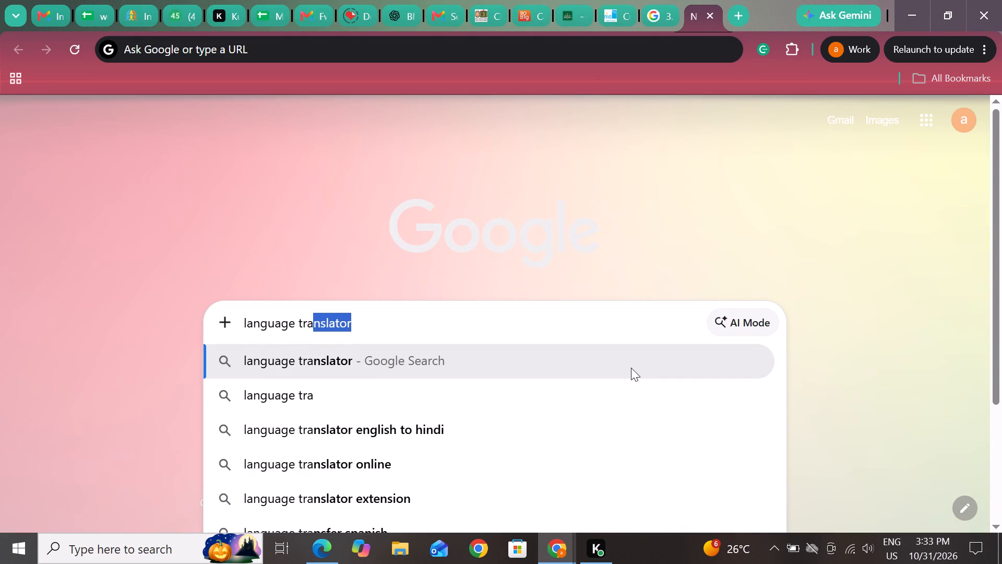
{"action": "key", "text": "n"}
{"action": "type", "text": "lator"}
{"action": "key", "text": "space"}
{"action": "type", "text": "income"}
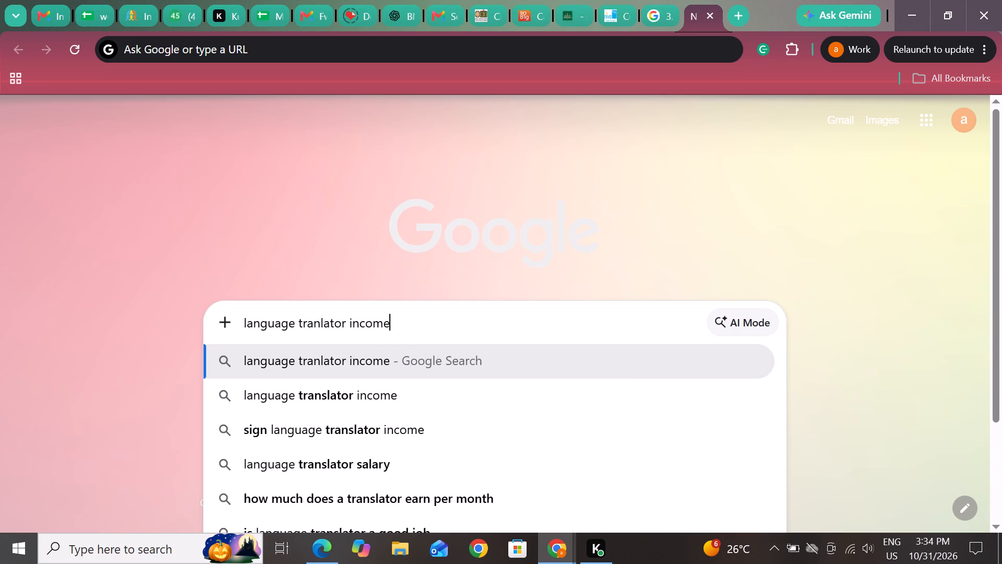
{"action": "key", "text": "Return"}
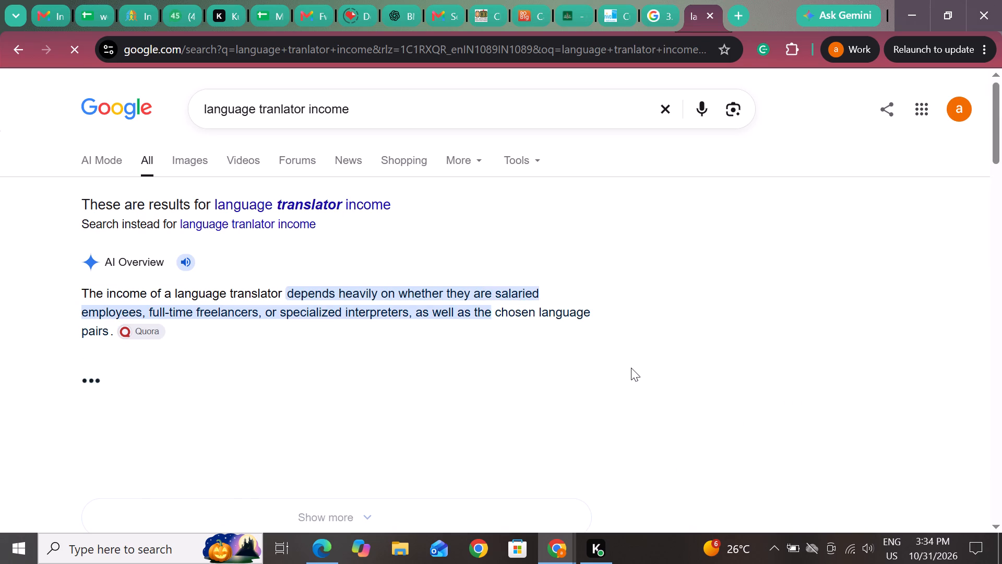
Expand the AI overview of translator income and read its sections on salaried income in India and freelance rates.
{"action": "scroll", "coordinate": [631, 368], "scroll_direction": "down", "scroll_amount": 1}
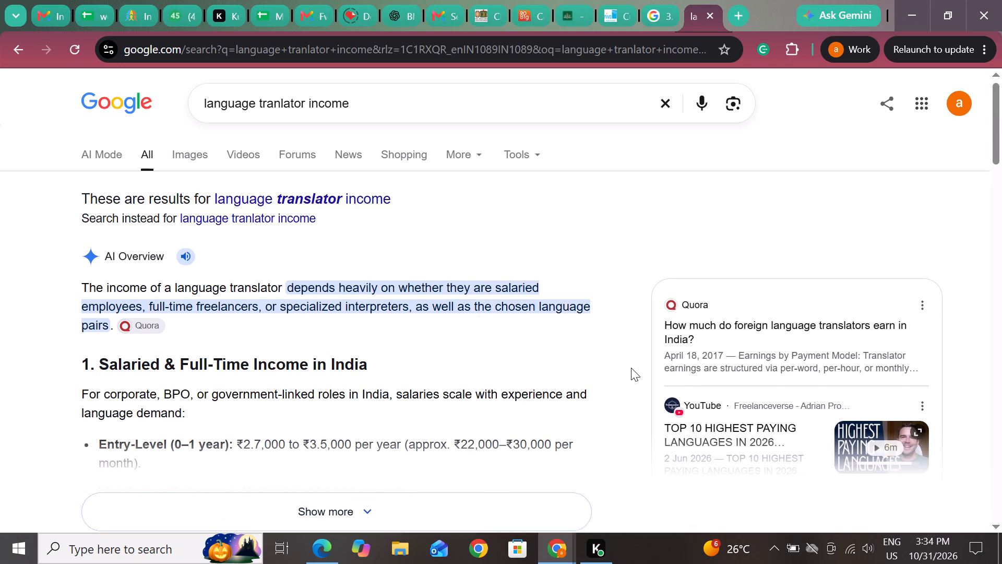
{"action": "scroll", "coordinate": [631, 368], "scroll_direction": "down", "scroll_amount": 1}
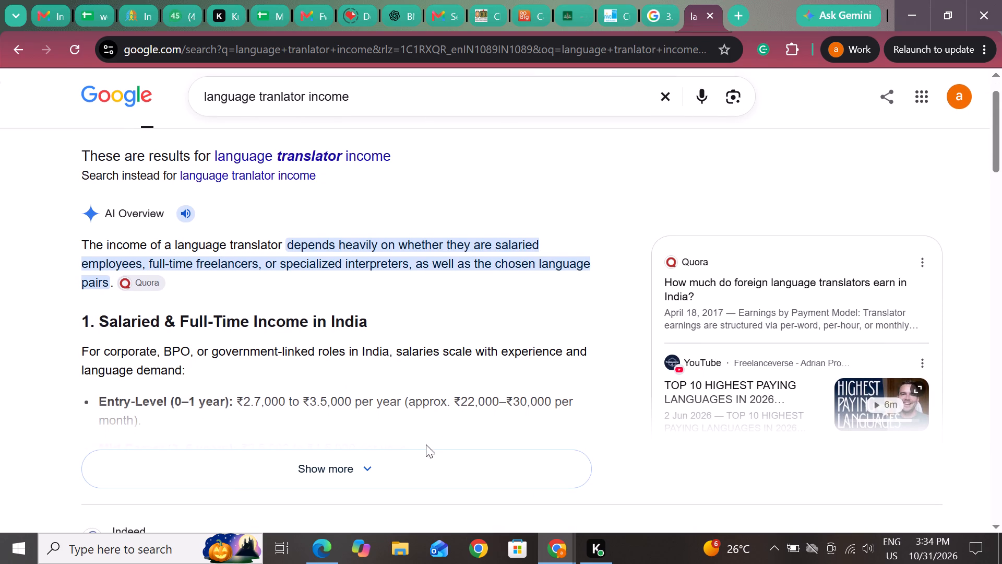
{"action": "left_click", "coordinate": [332, 479]}
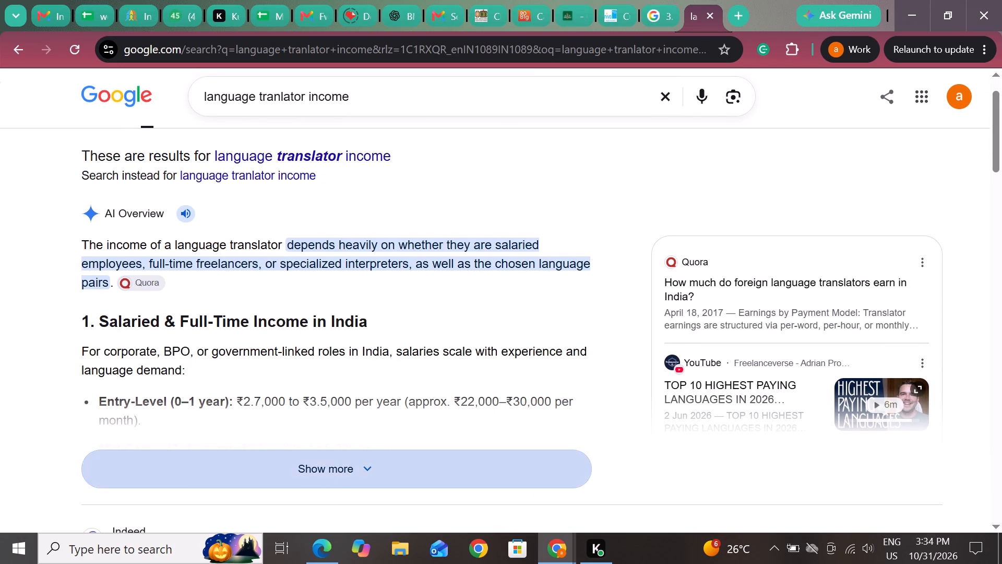
{"action": "scroll", "coordinate": [326, 379], "scroll_direction": "down", "scroll_amount": 1}
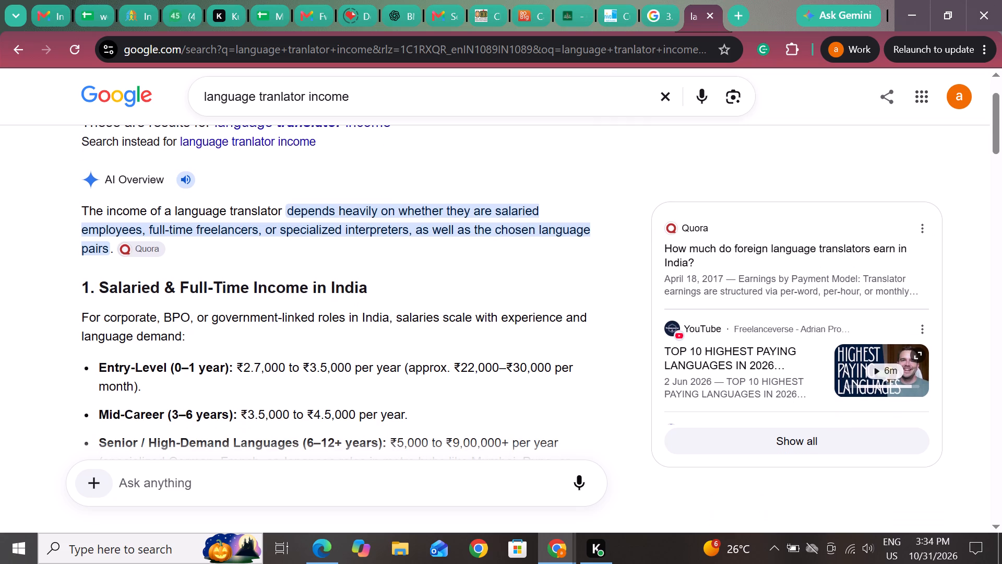
{"action": "scroll", "coordinate": [326, 379], "scroll_direction": "down", "scroll_amount": 2}
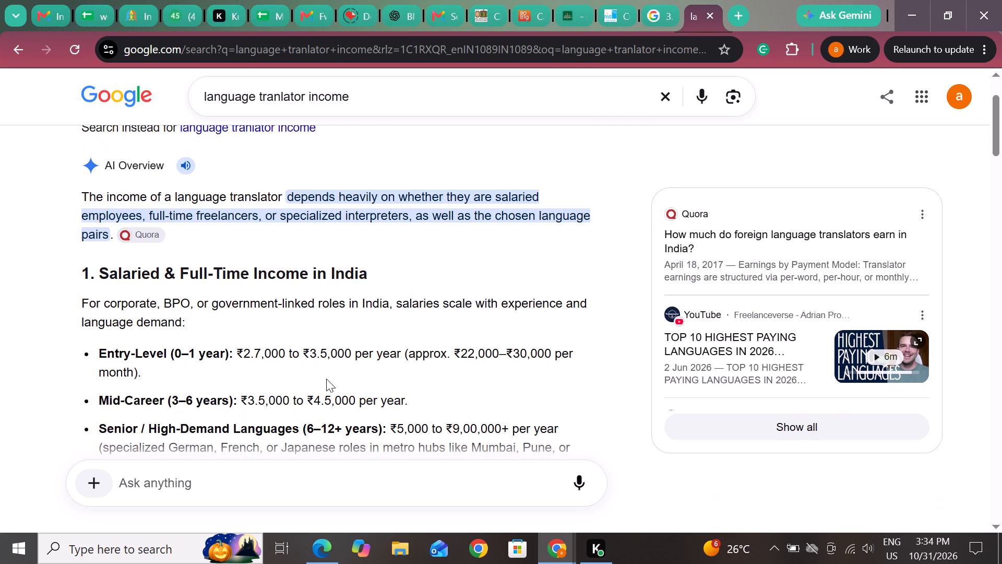
{"action": "scroll", "coordinate": [326, 379], "scroll_direction": "down", "scroll_amount": 2}
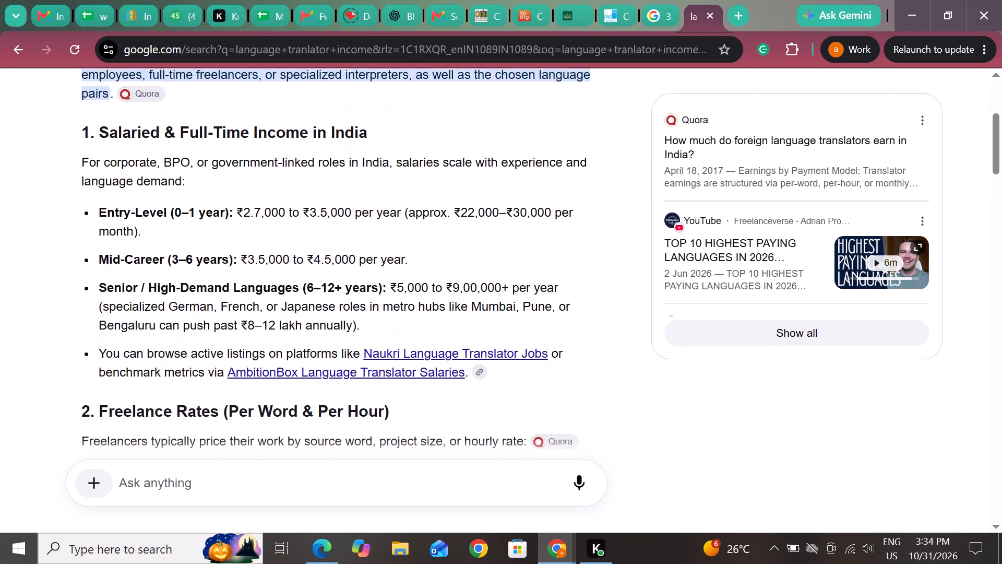
{"action": "scroll", "coordinate": [326, 379], "scroll_direction": "down", "scroll_amount": 3}
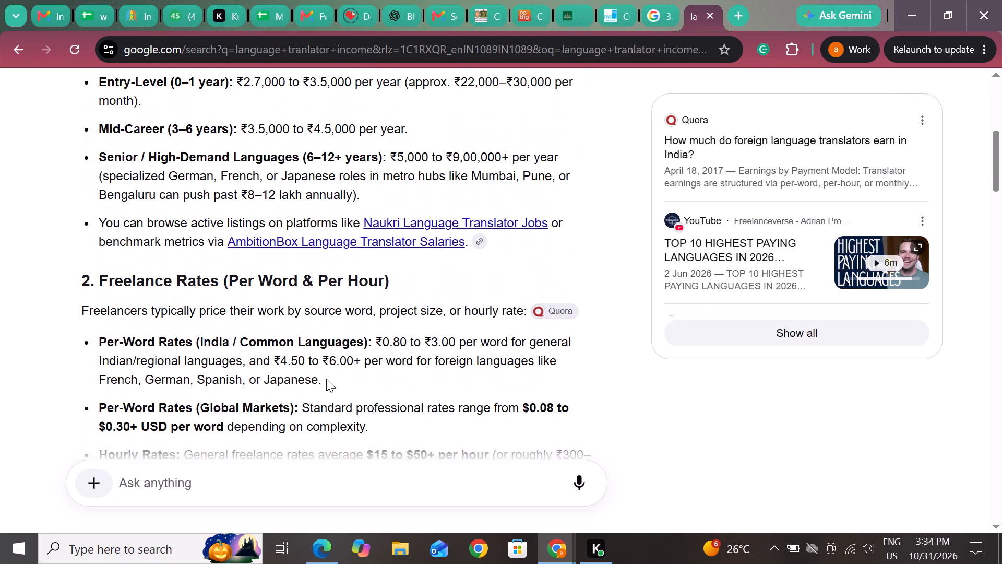
Skim the rest of the translator income overview and close the search tab, returning to the B2C data list.
{"action": "scroll", "coordinate": [326, 379], "scroll_direction": "down", "scroll_amount": 1}
{"action": "scroll", "coordinate": [326, 379], "scroll_direction": "up", "scroll_amount": 4}
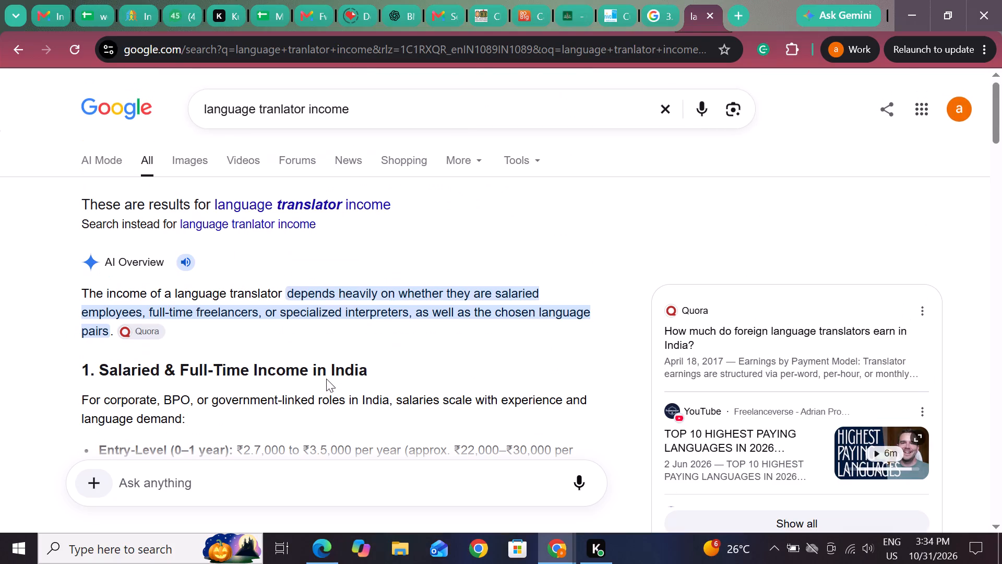
{"action": "left_click", "coordinate": [707, 14]}
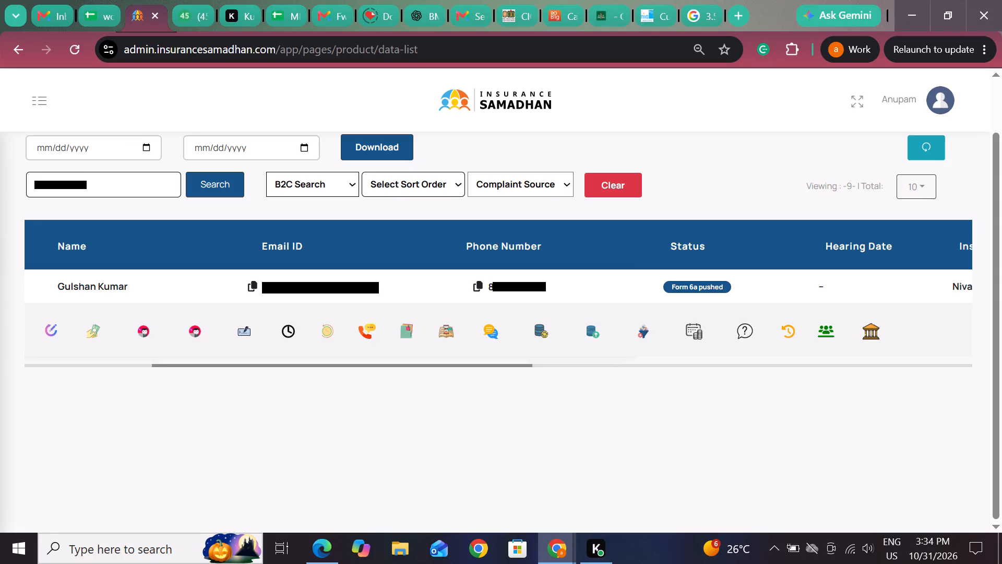
Examine the status, hearing date and insurance company columns of the found customer's record in the B2C data list.
{"action": "left_click", "coordinate": [145, 367]}
{"action": "left_click_drag", "start_coordinate": [145, 367], "coordinate": [301, 365]}
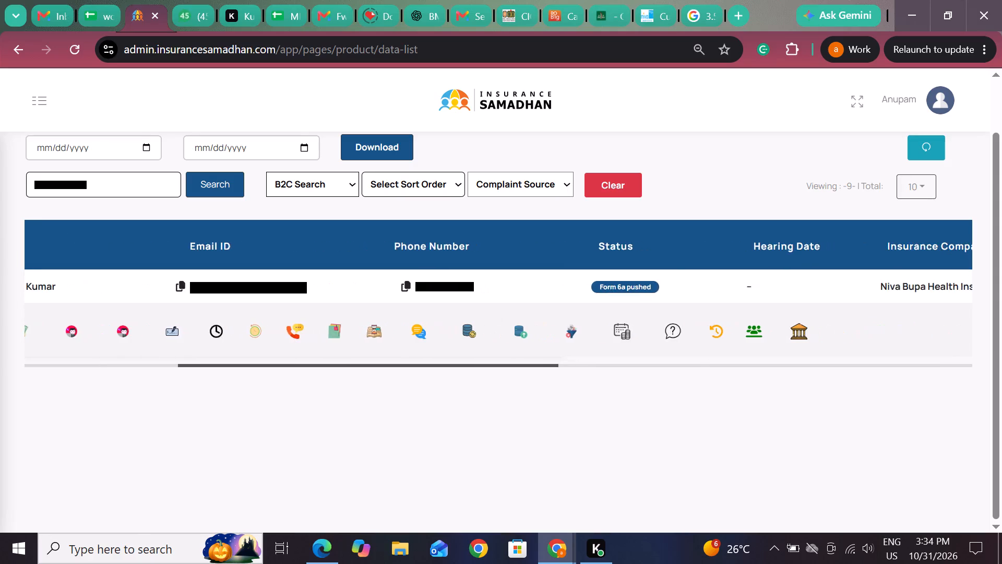
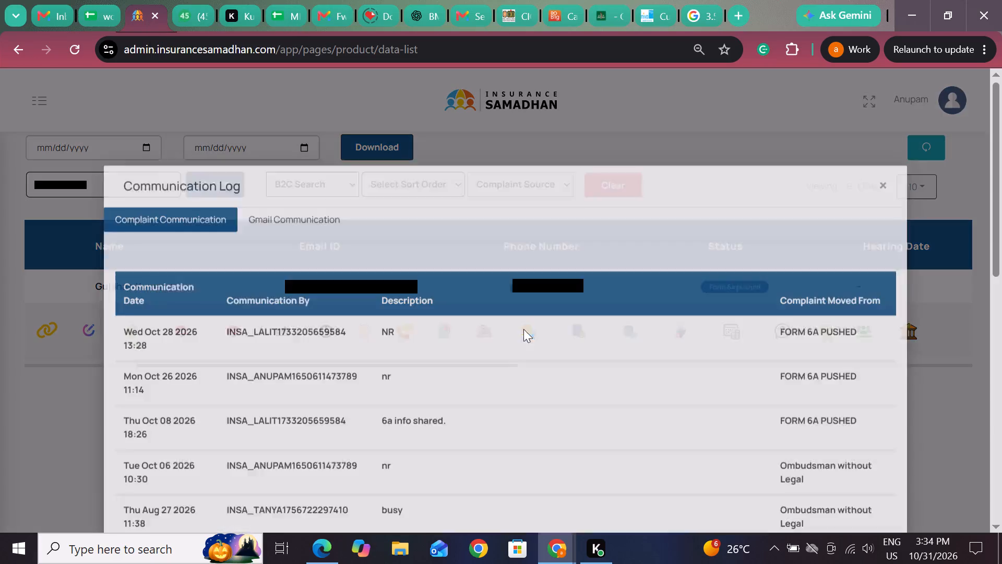
Copy the found customer's phone number from the B2C data list and call it with the Smartflo dialer.
{"action": "scroll", "coordinate": [283, 342], "scroll_direction": "up", "scroll_amount": 7}
{"action": "left_click", "coordinate": [237, 108]}
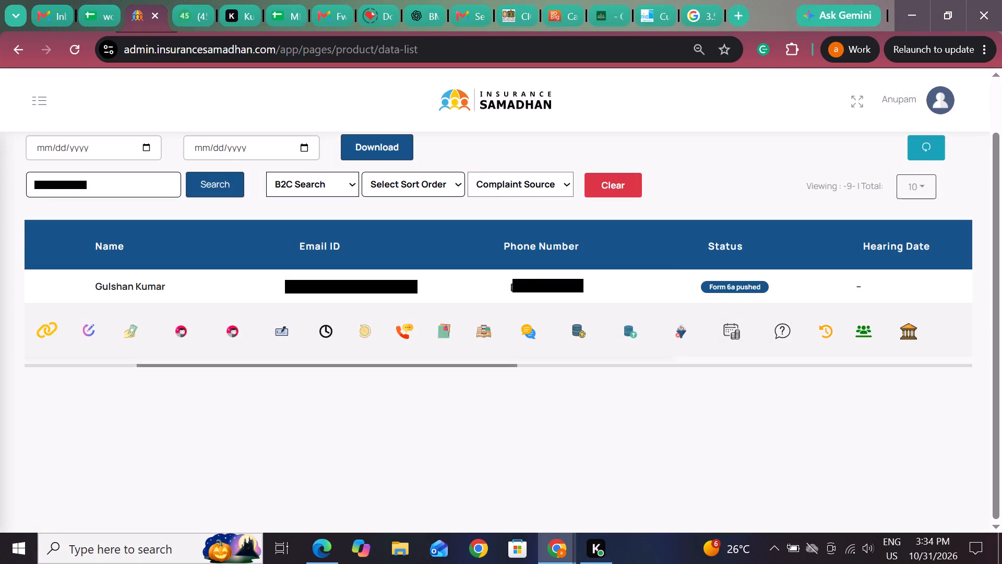
{"action": "left_click", "coordinate": [513, 281]}
{"action": "left_click", "coordinate": [565, 20]}
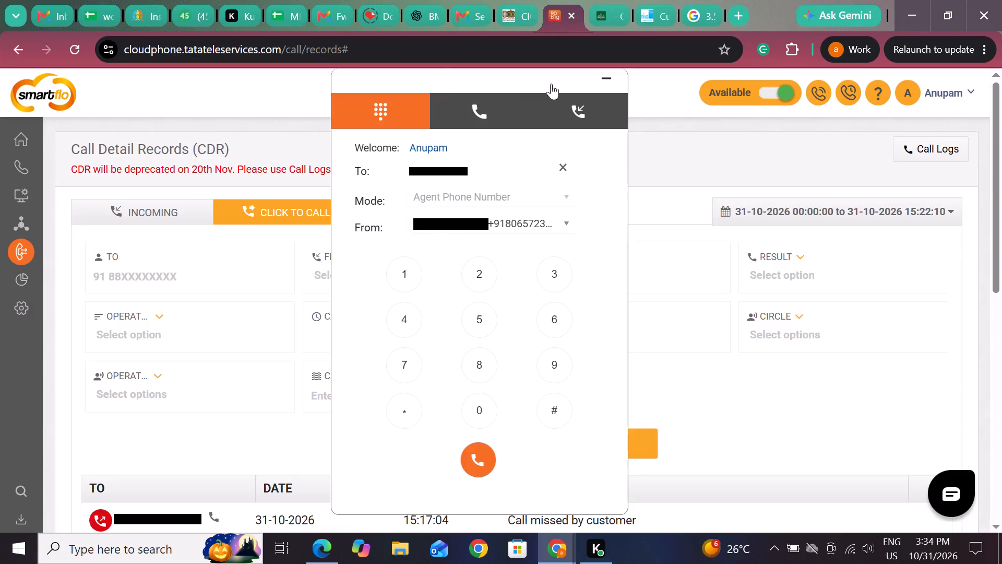
{"action": "double_click", "coordinate": [454, 170]}
{"action": "key", "text": "ctrl+v"}
{"action": "left_click", "coordinate": [462, 462]}
{"action": "scroll", "coordinate": [243, 198], "scroll_direction": "up", "scroll_amount": 6}
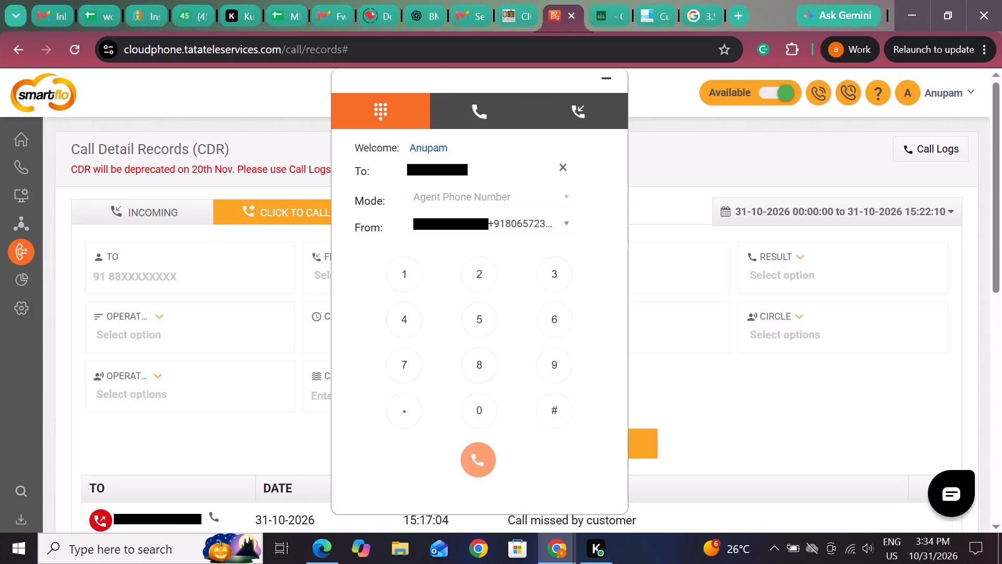
Return to the Insurance Samadhan data list and collapse the action icons under the found customer's record.
{"action": "left_click", "coordinate": [145, 33]}
{"action": "left_click", "coordinate": [143, 25]}
{"action": "scroll", "coordinate": [233, 328], "scroll_direction": "up", "scroll_amount": 1}
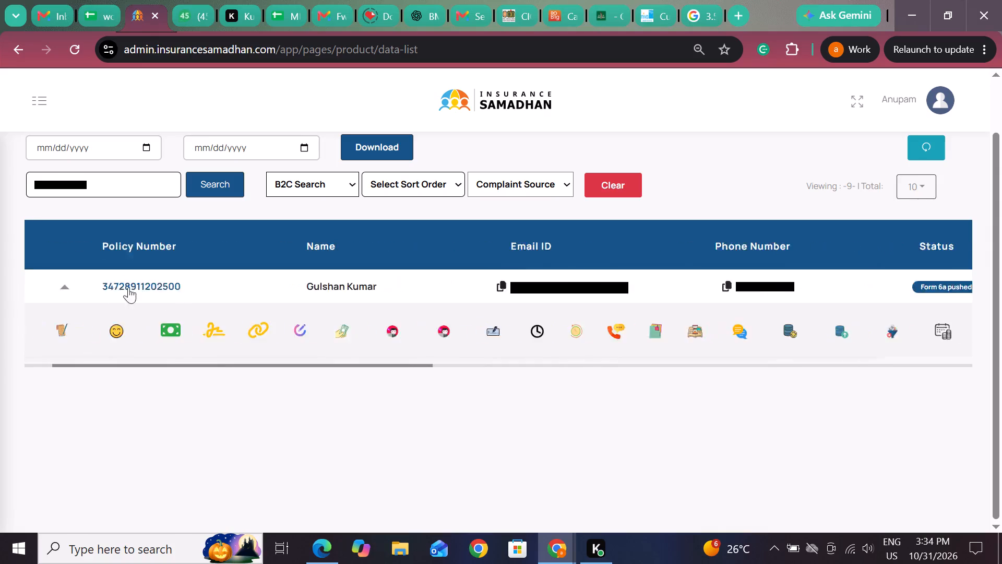
{"action": "left_click", "coordinate": [104, 284]}
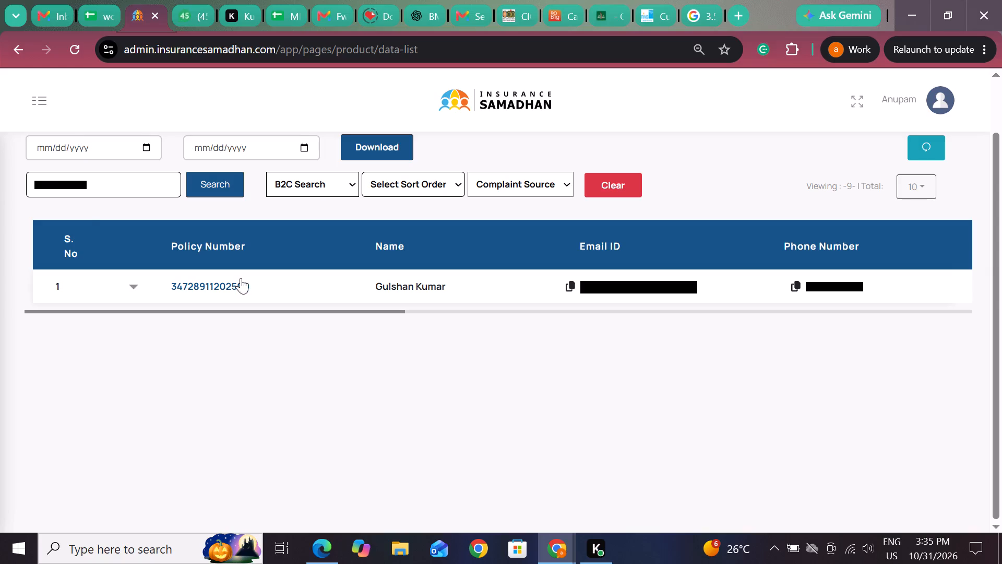
Open the found customer's complaint details from the data list and review the Form 6A data in the Ombudsman section.
{"action": "scroll", "coordinate": [244, 276], "scroll_direction": "left", "scroll_amount": 3}
{"action": "scroll", "coordinate": [244, 276], "scroll_direction": "right", "scroll_amount": 7}
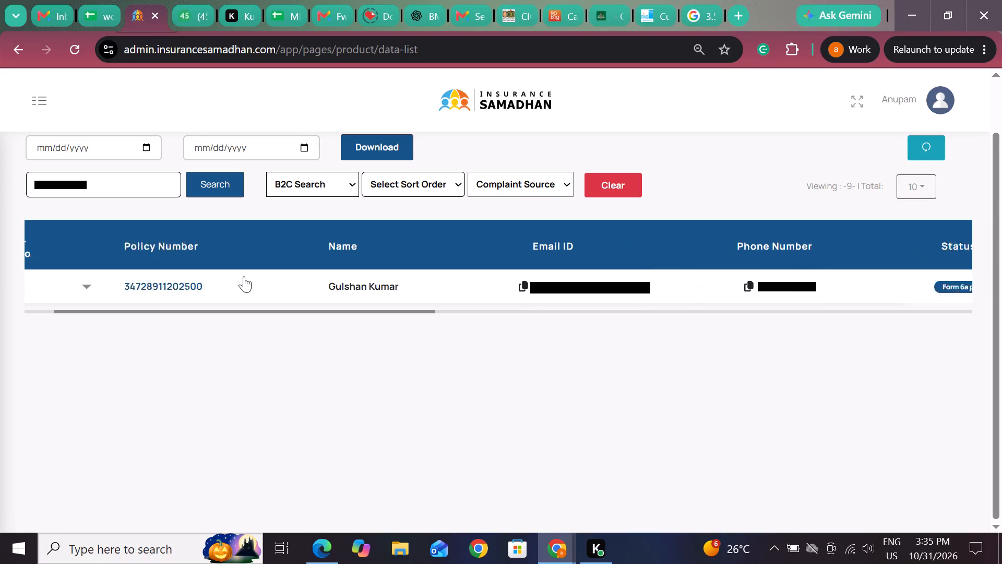
{"action": "left_click", "coordinate": [230, 286]}
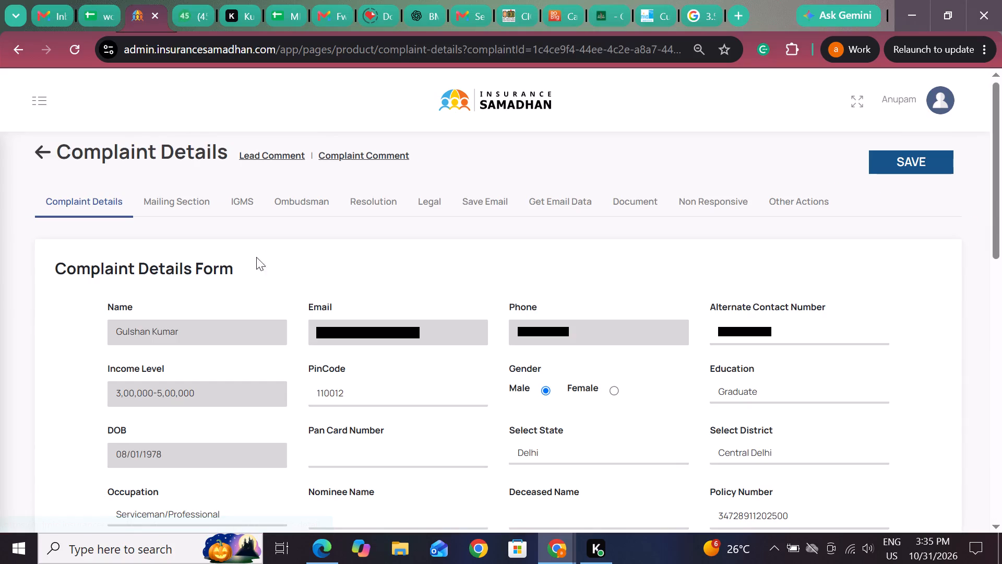
{"action": "left_click", "coordinate": [306, 213]}
{"action": "scroll", "coordinate": [368, 395], "scroll_direction": "right", "scroll_amount": 1}
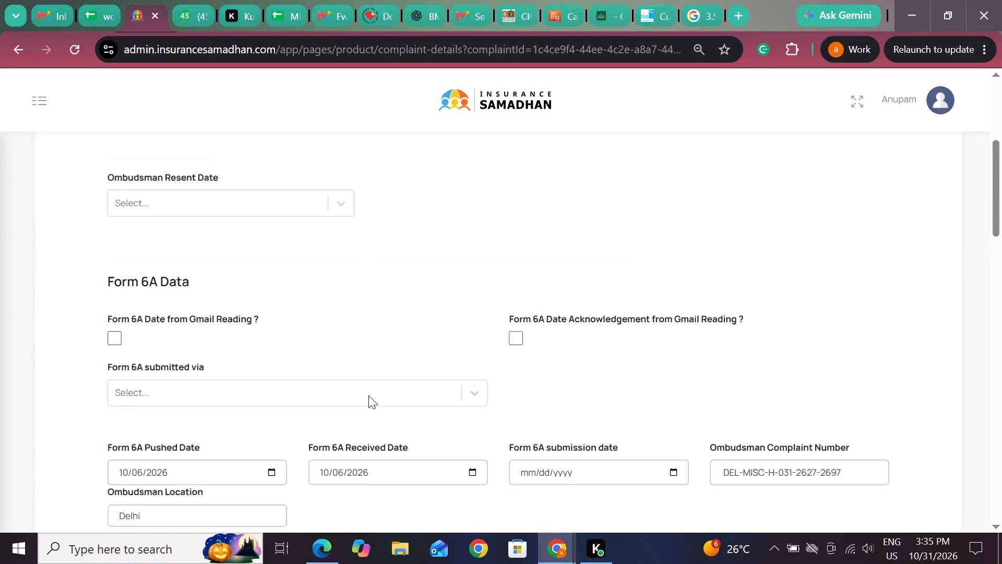
Set the Form 6A submission method to Courier in the Ombudsman section's Form 6A data.
{"action": "scroll", "coordinate": [368, 395], "scroll_direction": "right", "scroll_amount": 2}
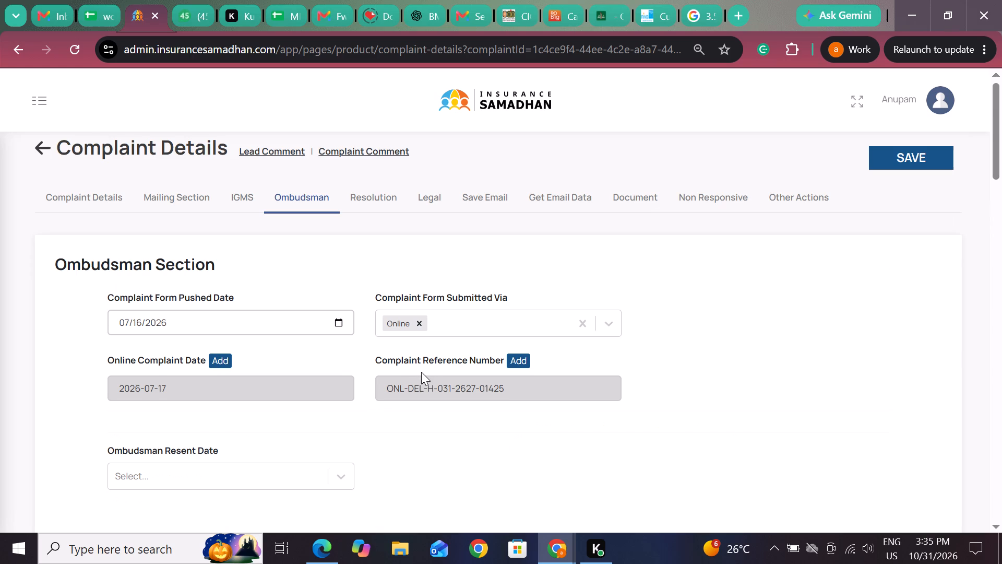
{"action": "scroll", "coordinate": [307, 322], "scroll_direction": "down", "scroll_amount": 1}
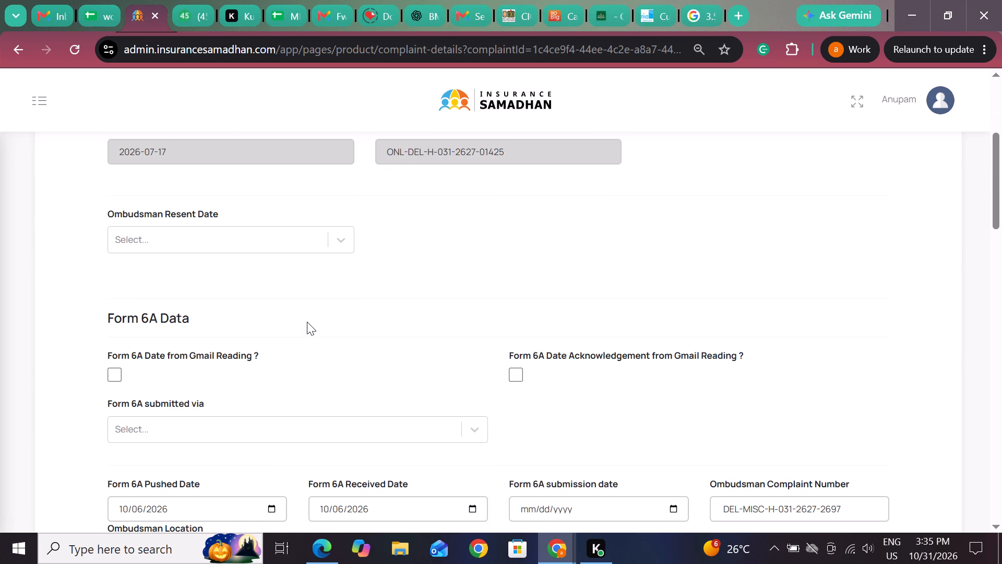
{"action": "scroll", "coordinate": [307, 322], "scroll_direction": "down", "scroll_amount": 1}
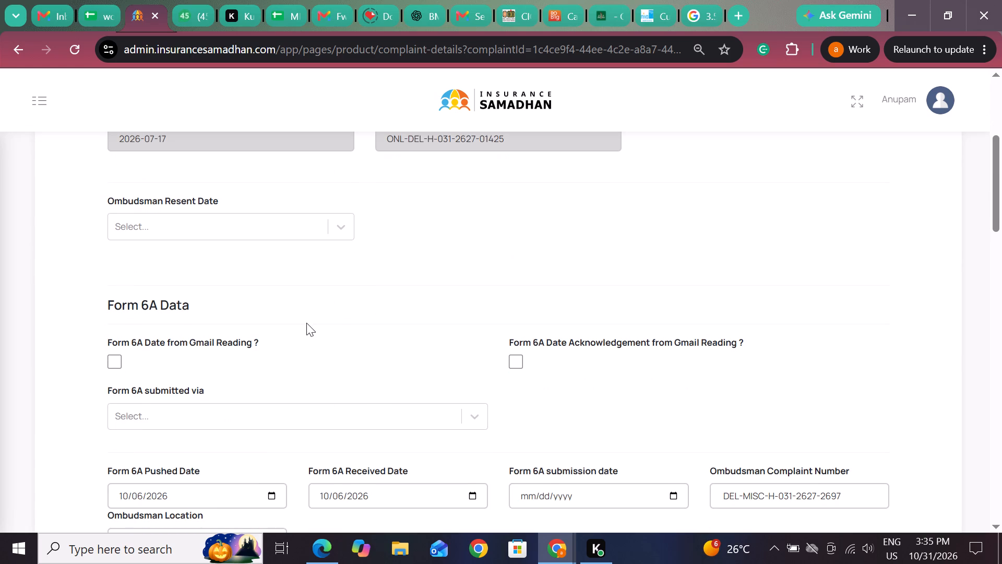
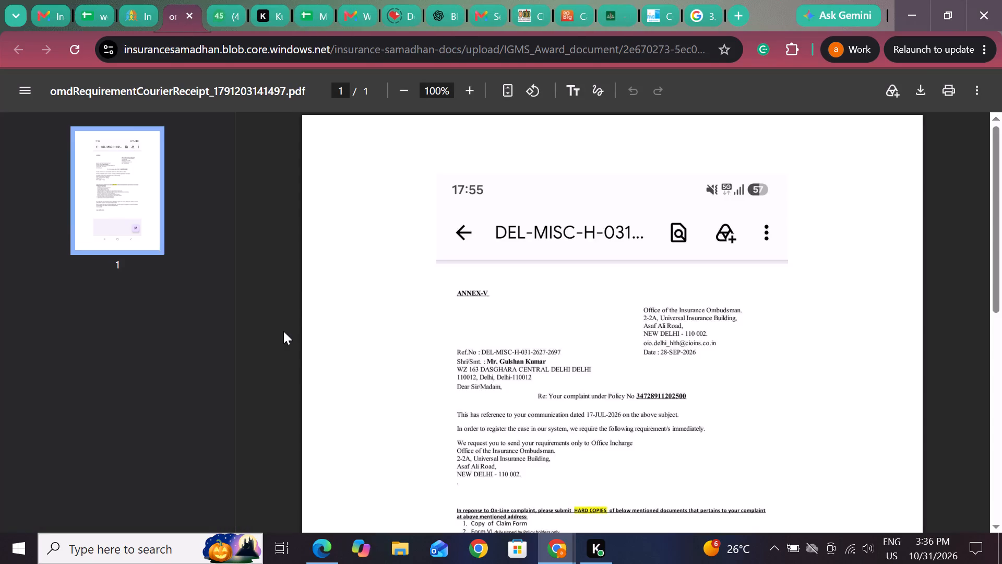
{"action": "scroll", "coordinate": [283, 331], "scroll_direction": "down", "scroll_amount": 7}
{"action": "scroll", "coordinate": [268, 358], "scroll_direction": "up", "scroll_amount": 8}
{"action": "scroll", "coordinate": [0, 39], "scroll_direction": "up", "scroll_amount": 4}
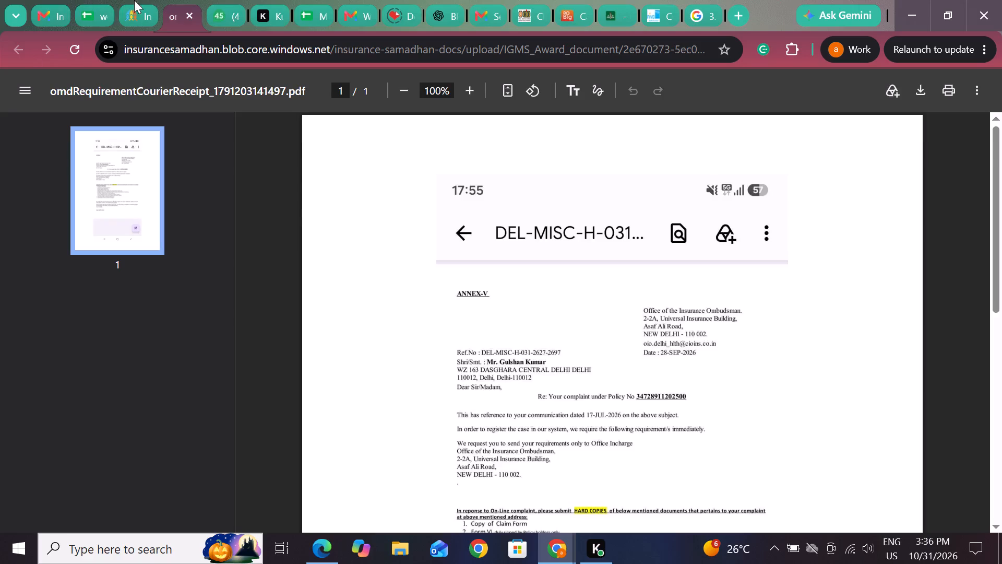
{"action": "left_click", "coordinate": [188, 15]}
Open the uploaded IGMSDoc PDF, review the IRDAI complaint details against the insurer, and close it.
{"action": "left_click", "coordinate": [353, 302]}
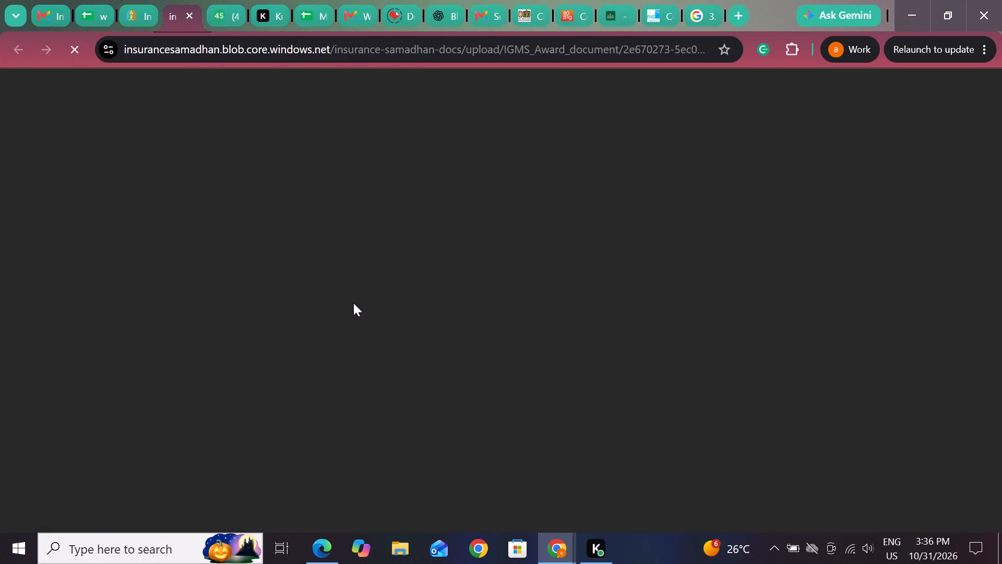
{"action": "scroll", "coordinate": [353, 303], "scroll_direction": "down", "scroll_amount": 7}
{"action": "scroll", "coordinate": [346, 289], "scroll_direction": "up", "scroll_amount": 2}
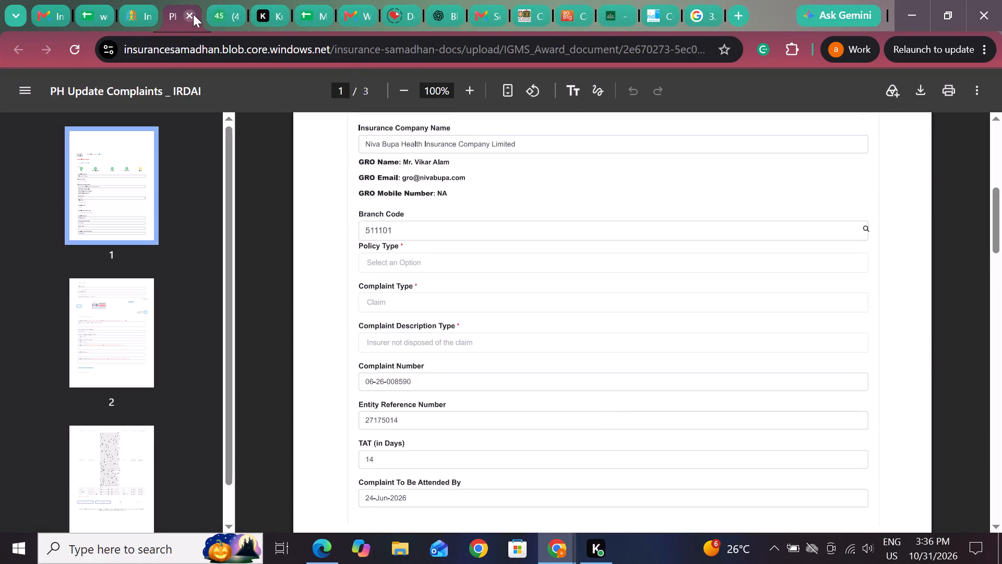
{"action": "left_click", "coordinate": [193, 14]}
{"action": "scroll", "coordinate": [85, 265], "scroll_direction": "up", "scroll_amount": 13}
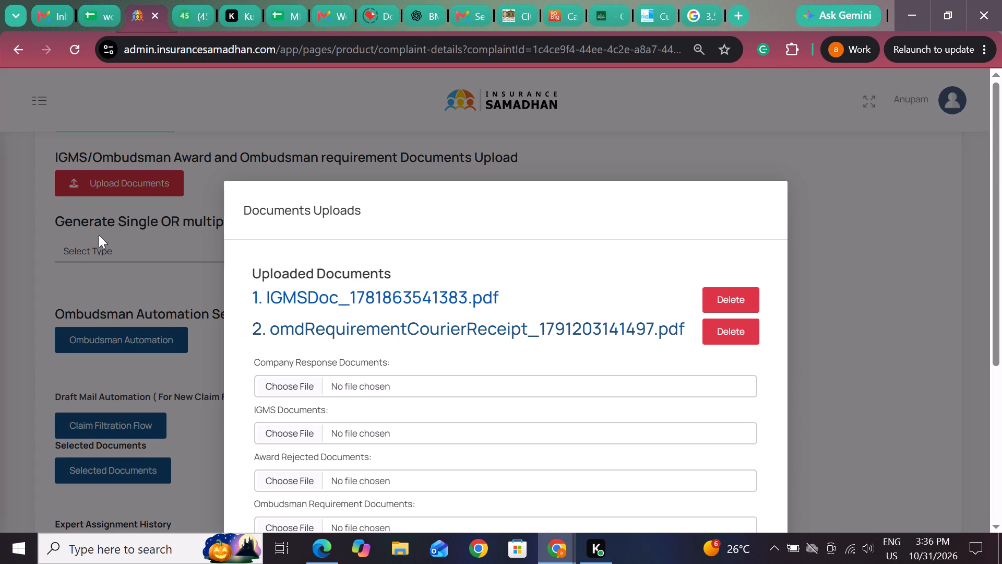
Add a Form 6A courier date of 10/19/2026 in the complaint's Ombudsman section and save the complaint.
{"action": "left_click", "coordinate": [101, 234]}
{"action": "scroll", "coordinate": [114, 301], "scroll_direction": "up", "scroll_amount": 16}
{"action": "left_click", "coordinate": [296, 203]}
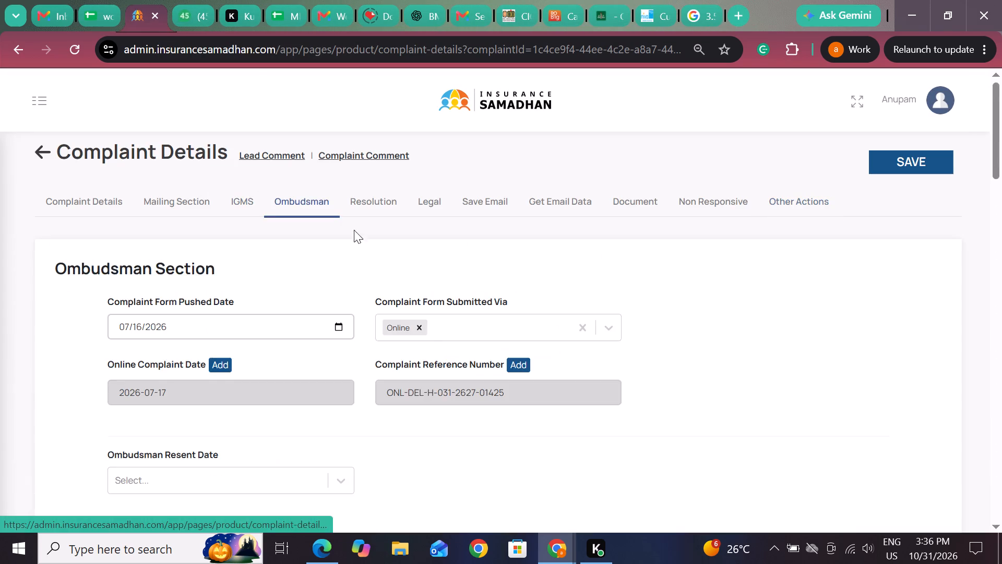
{"action": "scroll", "coordinate": [476, 254], "scroll_direction": "down", "scroll_amount": 4}
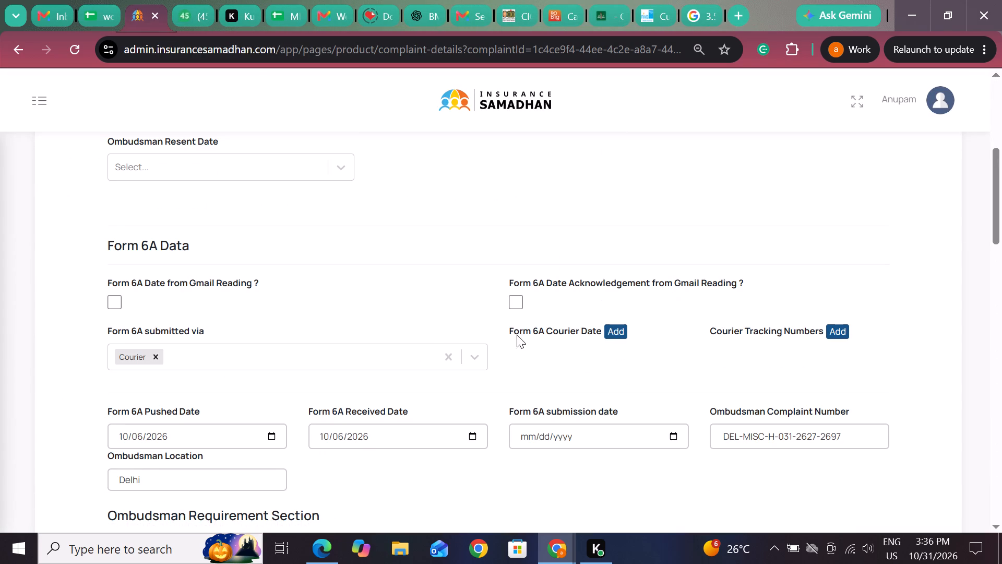
{"action": "left_click", "coordinate": [615, 333]}
{"action": "left_click", "coordinate": [611, 359]}
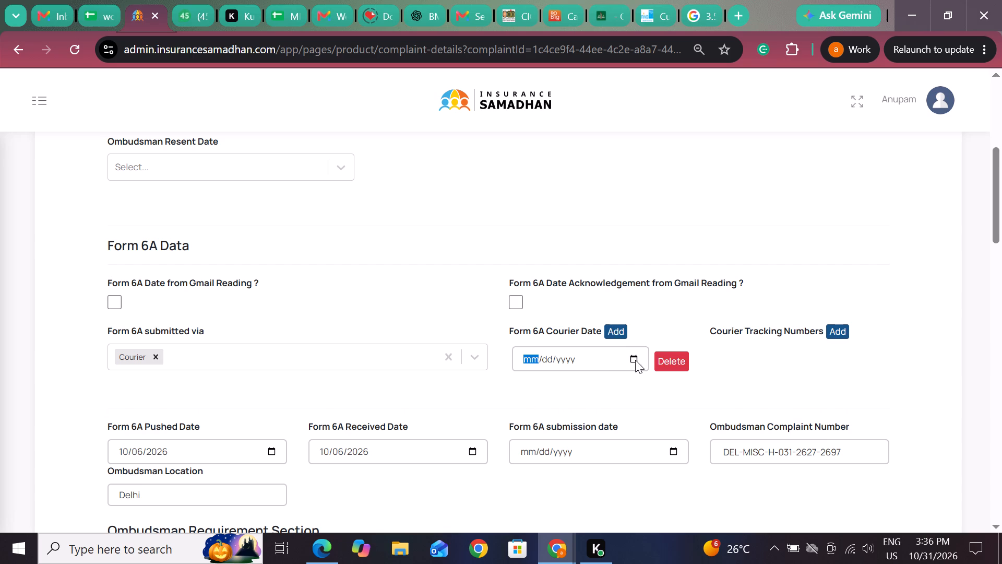
{"action": "left_click", "coordinate": [633, 360]}
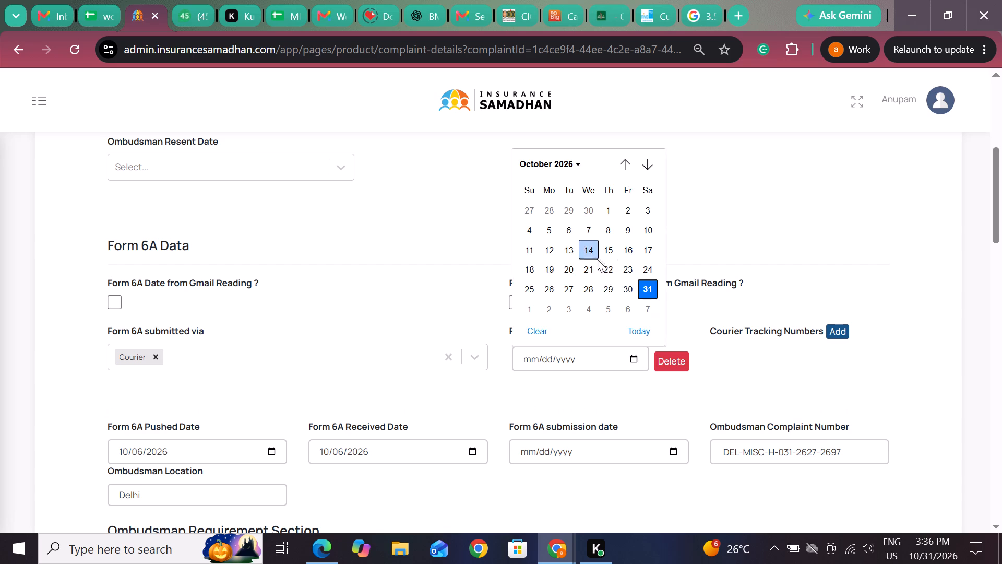
{"action": "left_click", "coordinate": [539, 271]}
{"action": "left_click", "coordinate": [549, 271]}
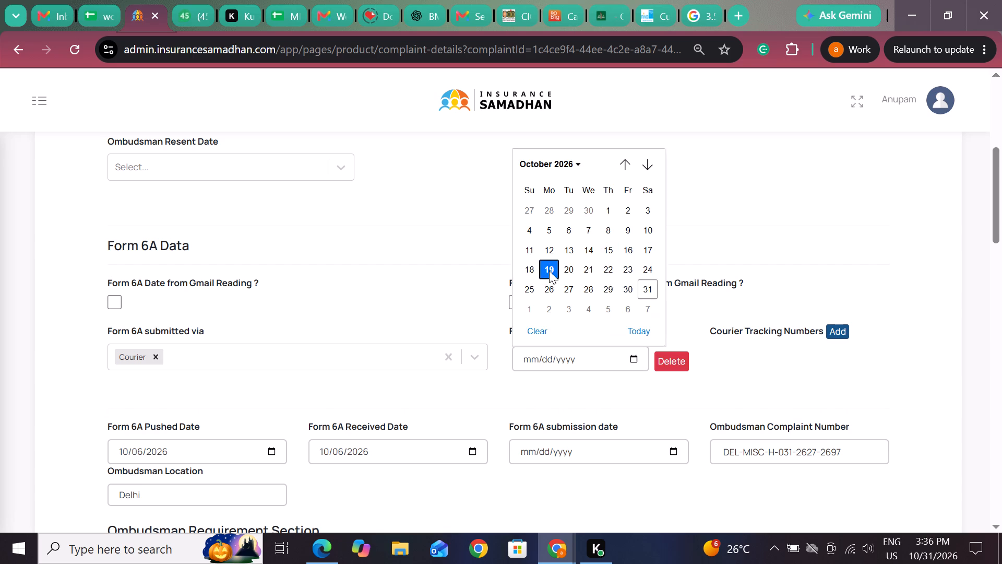
{"action": "left_click", "coordinate": [634, 357]}
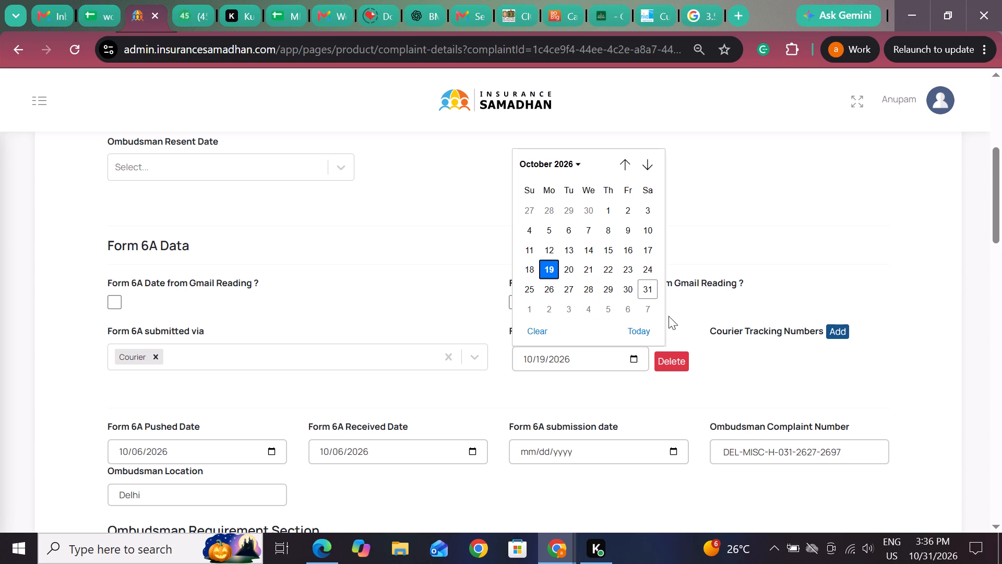
{"action": "left_click", "coordinate": [639, 335]}
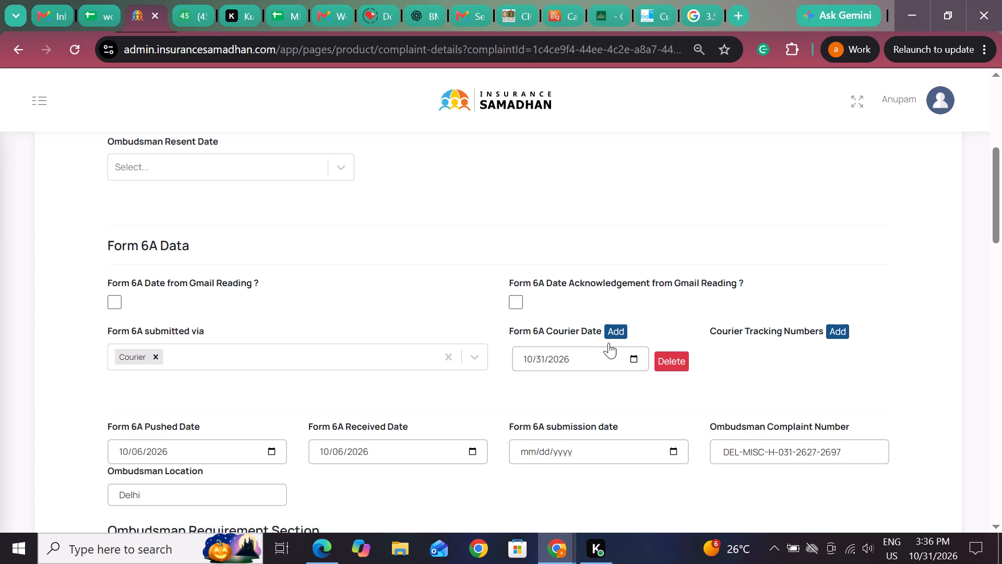
{"action": "left_click", "coordinate": [634, 357]}
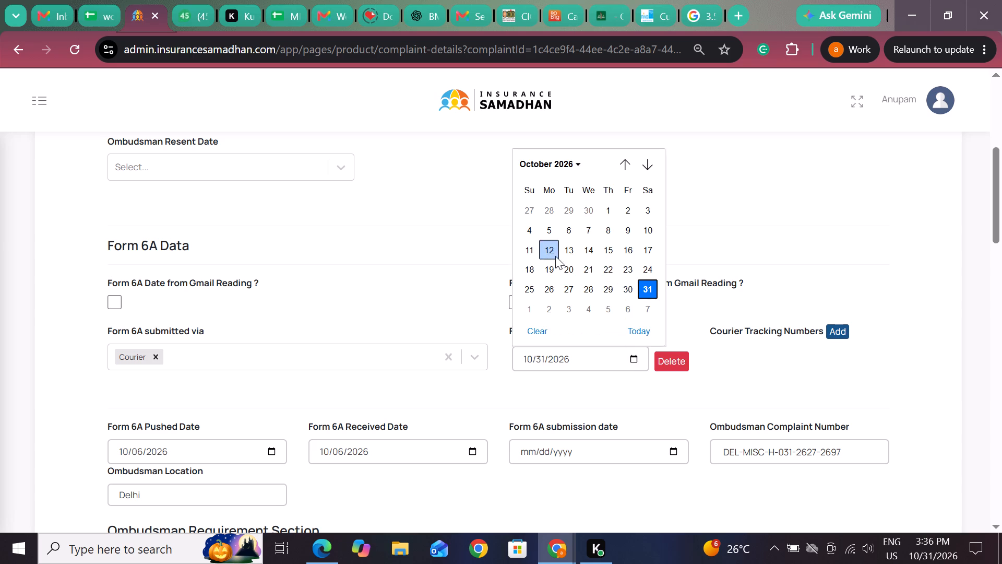
{"action": "left_click", "coordinate": [551, 266]}
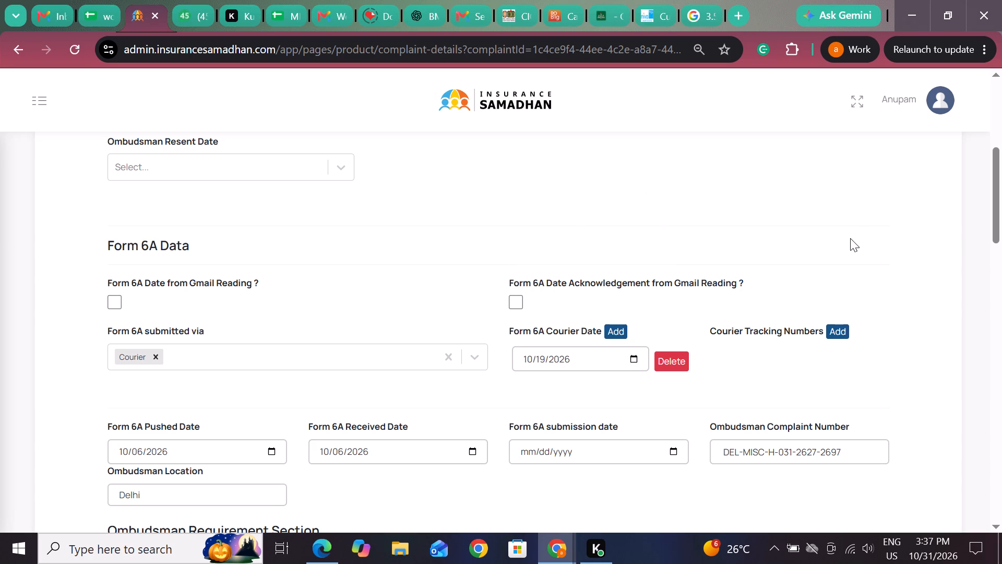
{"action": "scroll", "coordinate": [851, 239], "scroll_direction": "up", "scroll_amount": 5}
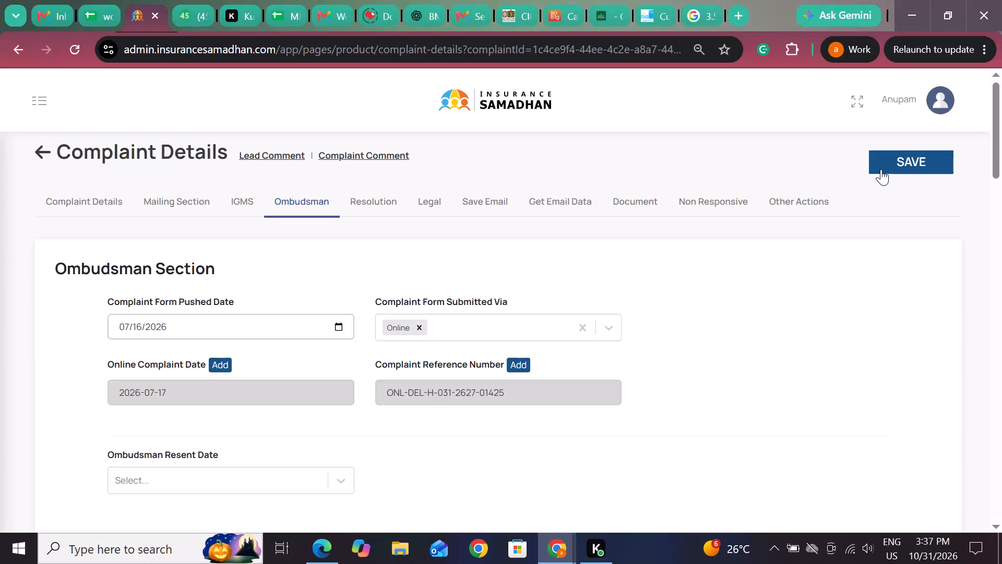
{"action": "left_click", "coordinate": [881, 169]}
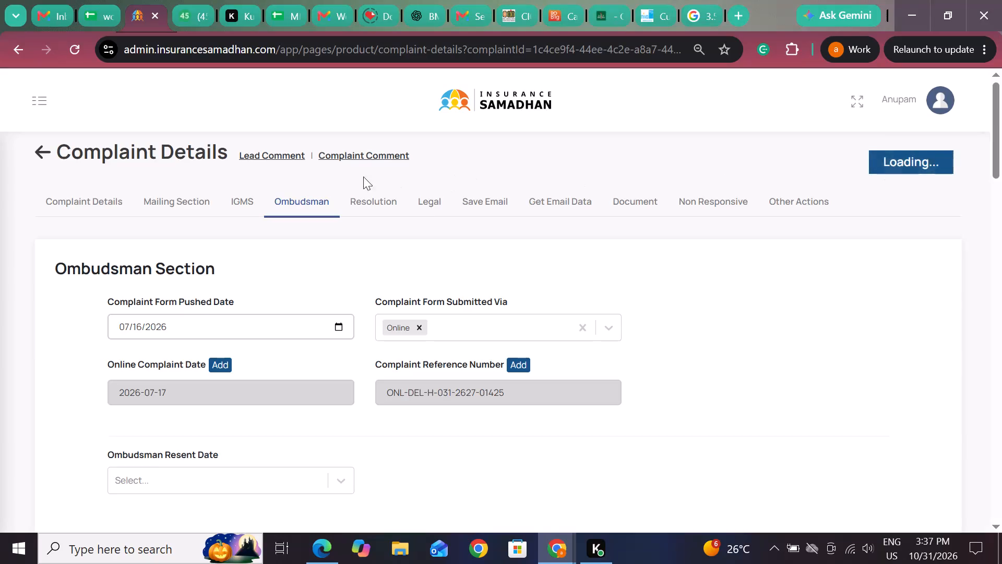
Add the complaint comment "delivery date updated" to the communication log, save it and close the log.
{"action": "left_click", "coordinate": [386, 155]}
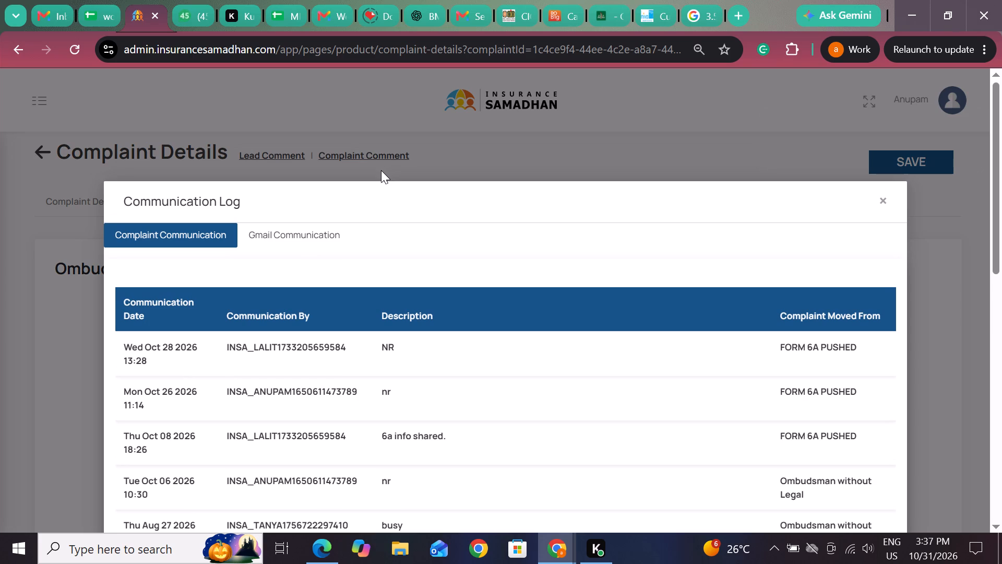
{"action": "scroll", "coordinate": [418, 215], "scroll_direction": "down", "scroll_amount": 12}
{"action": "left_click", "coordinate": [557, 496]}
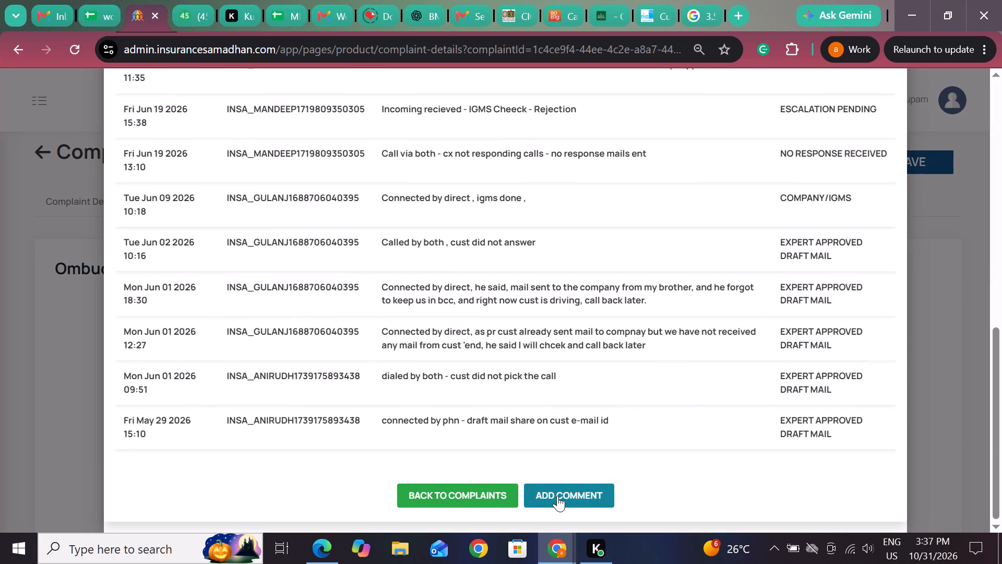
{"action": "left_click", "coordinate": [406, 398]}
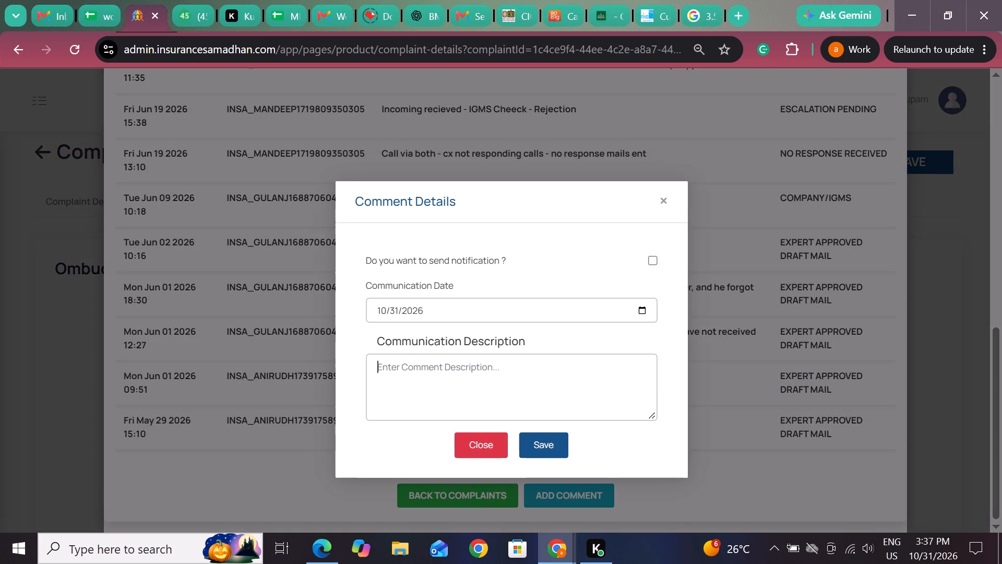
{"action": "type", "text": "de"}
{"action": "type", "text": "livery date updated"}
{"action": "key", "text": "space"}
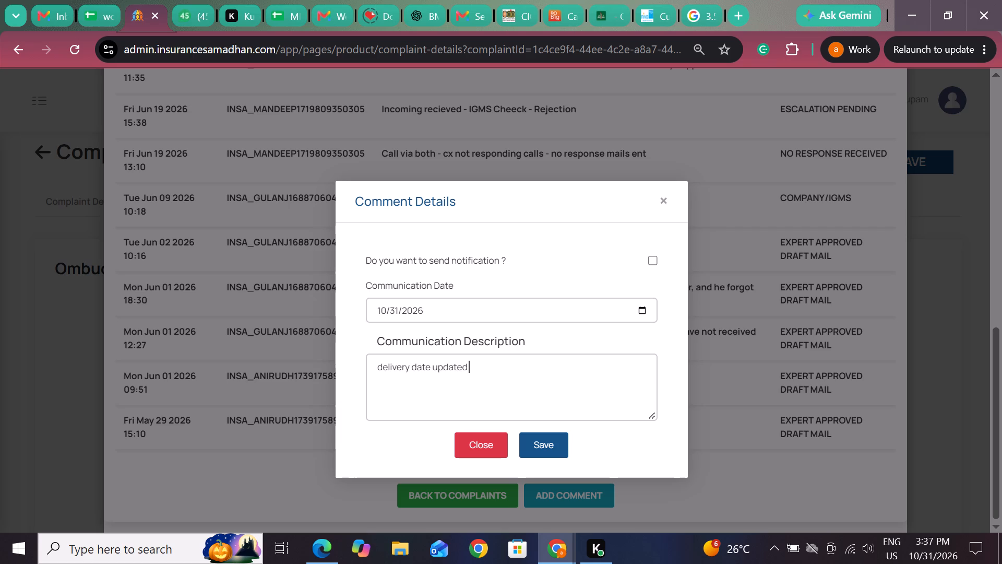
{"action": "key", "text": "Tab"}
{"action": "key", "text": "Tab"}
{"action": "key", "text": "Return"}
{"action": "scroll", "coordinate": [406, 398], "scroll_direction": "up", "scroll_amount": 9}
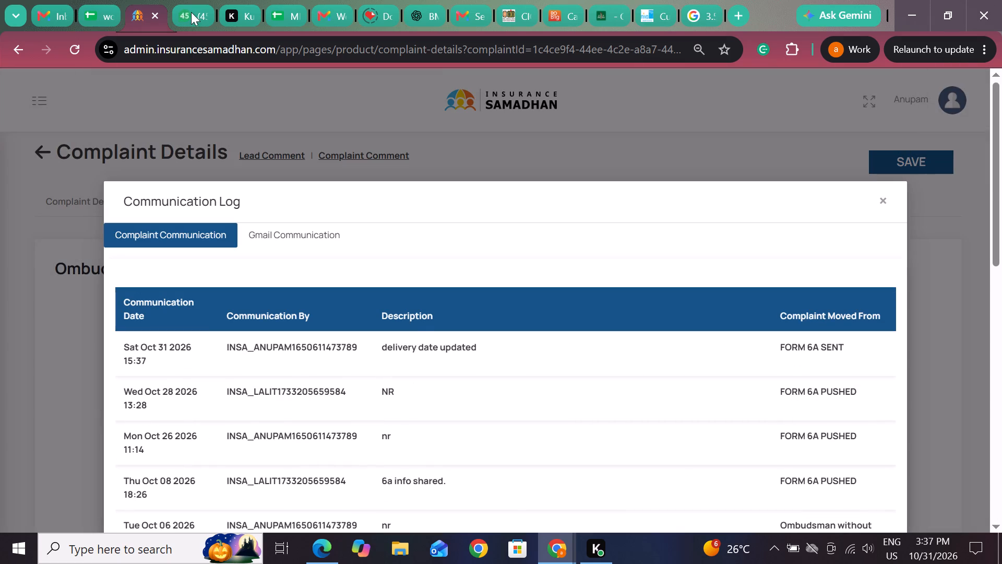
{"action": "scroll", "coordinate": [375, 379], "scroll_direction": "up", "scroll_amount": 5}
{"action": "left_click", "coordinate": [196, 121]}
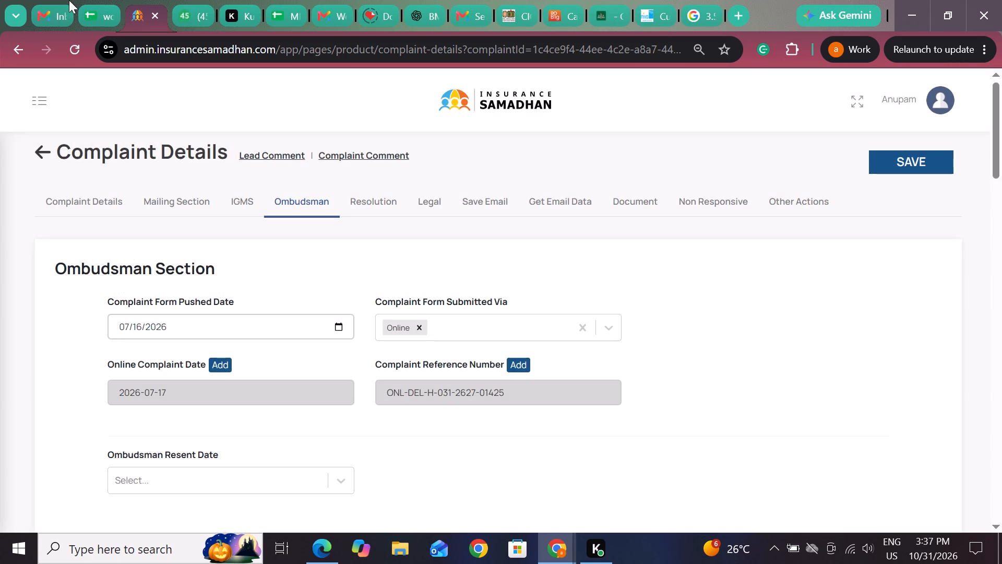
In the ombudsman worksheet, fill the whole of row 591 on the 6A pushed september sheet with green.
{"action": "left_click", "coordinate": [89, 18]}
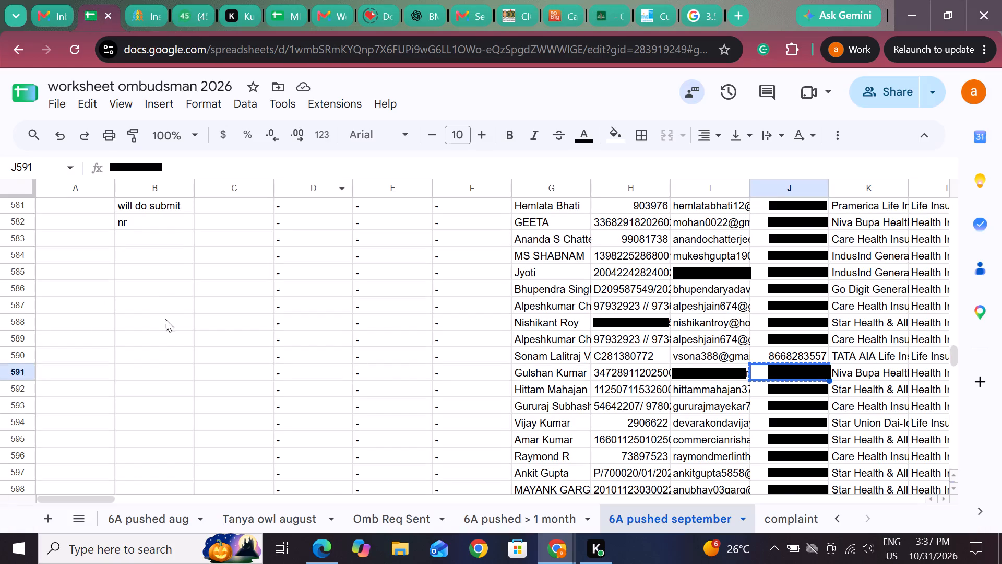
{"action": "left_click", "coordinate": [162, 348]}
{"action": "left_click", "coordinate": [152, 372]}
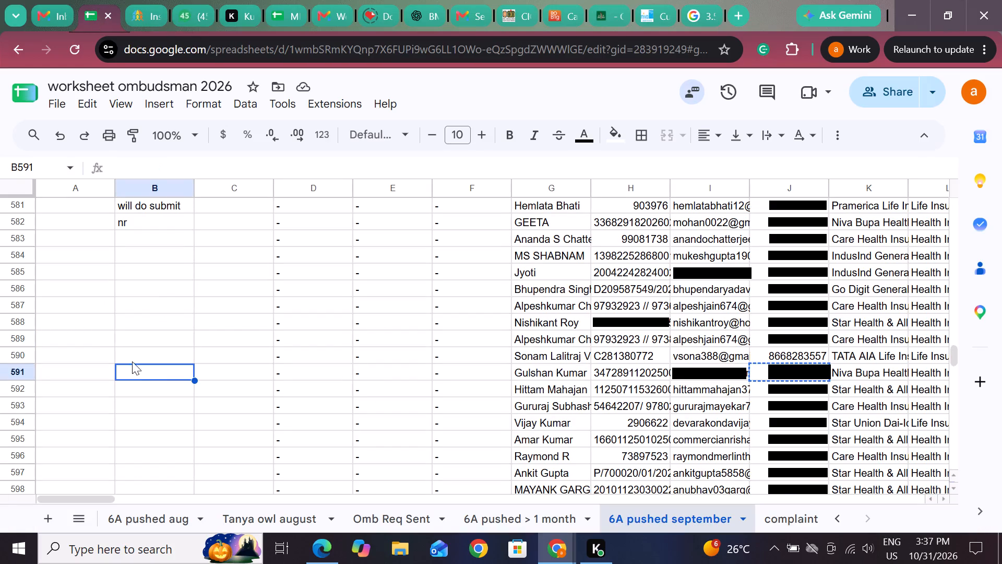
{"action": "left_click", "coordinate": [1, 366]}
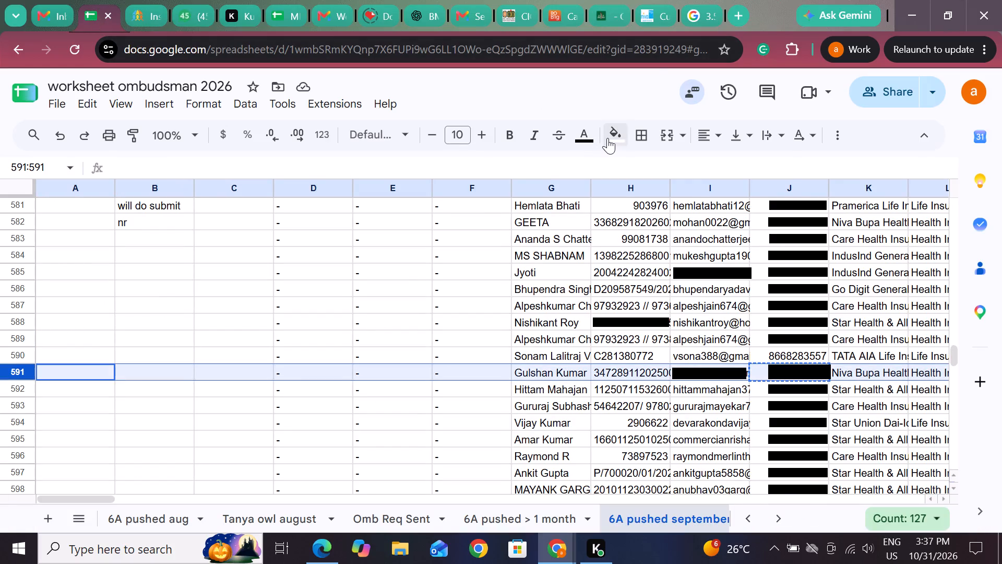
{"action": "left_click", "coordinate": [607, 138]}
{"action": "left_click", "coordinate": [686, 206]}
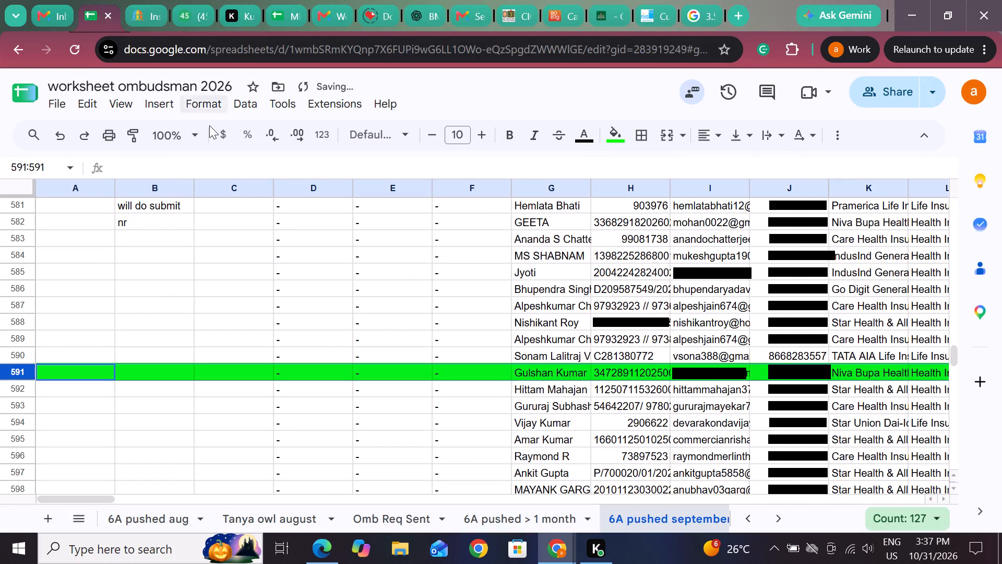
Copy the customer's phone number from row 586 of the sheet and search the portal's complaints list for it.
{"action": "scroll", "coordinate": [185, 219], "scroll_direction": "up", "scroll_amount": 3}
{"action": "scroll", "coordinate": [157, 330], "scroll_direction": "up", "scroll_amount": 6}
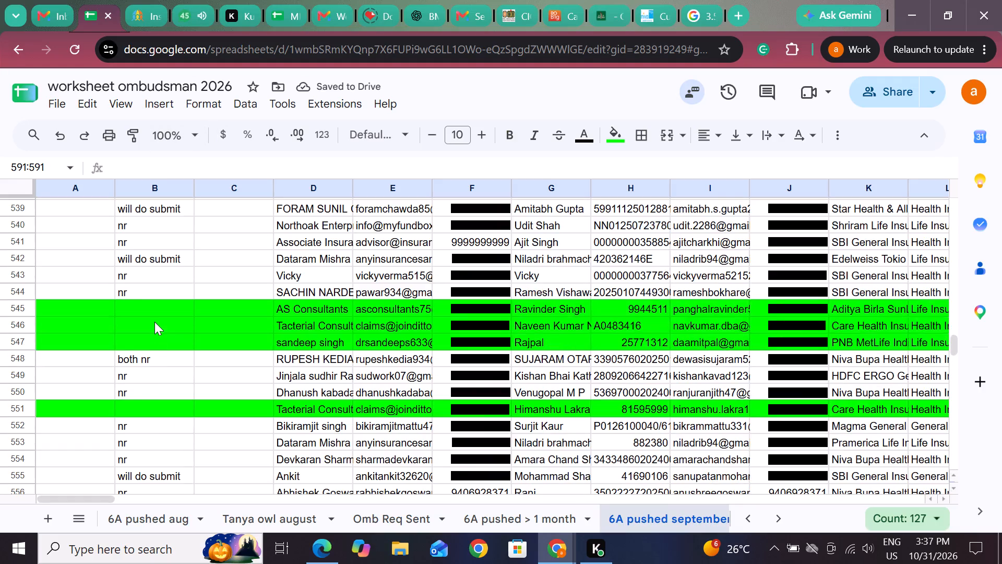
{"action": "scroll", "coordinate": [154, 322], "scroll_direction": "down", "scroll_amount": 12}
{"action": "scroll", "coordinate": [141, 300], "scroll_direction": "up", "scroll_amount": 2}
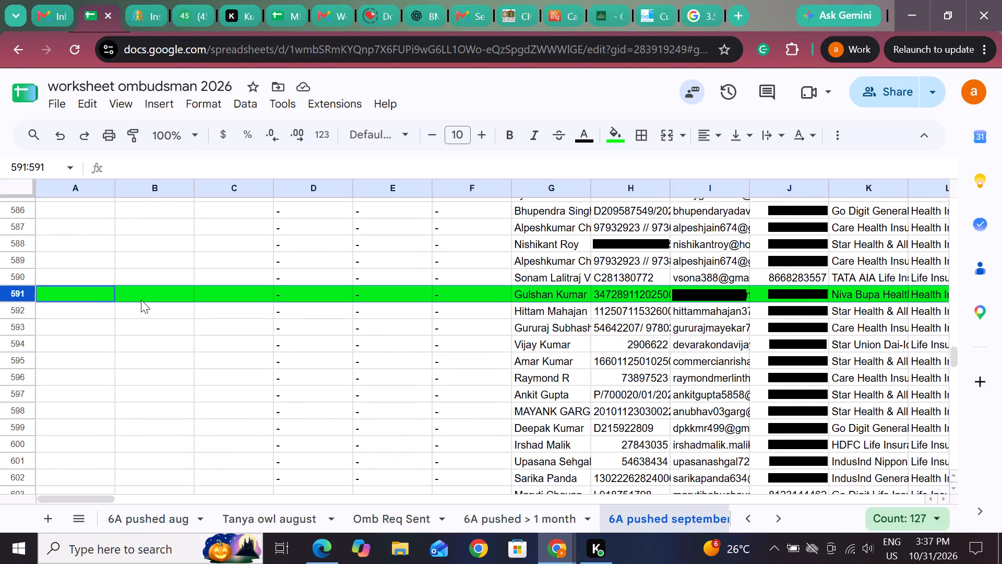
{"action": "scroll", "coordinate": [144, 316], "scroll_direction": "up", "scroll_amount": 2}
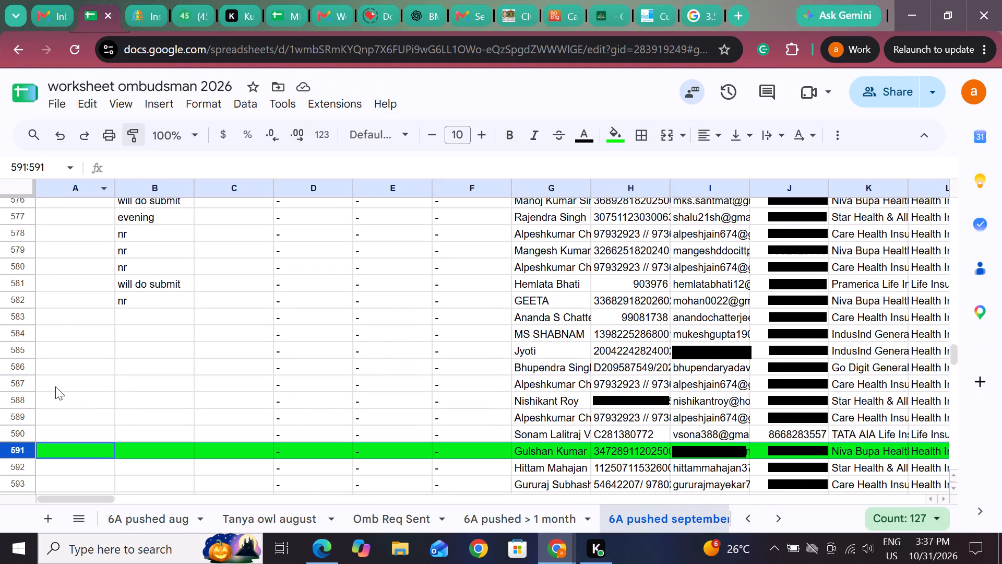
{"action": "left_click", "coordinate": [562, 377]}
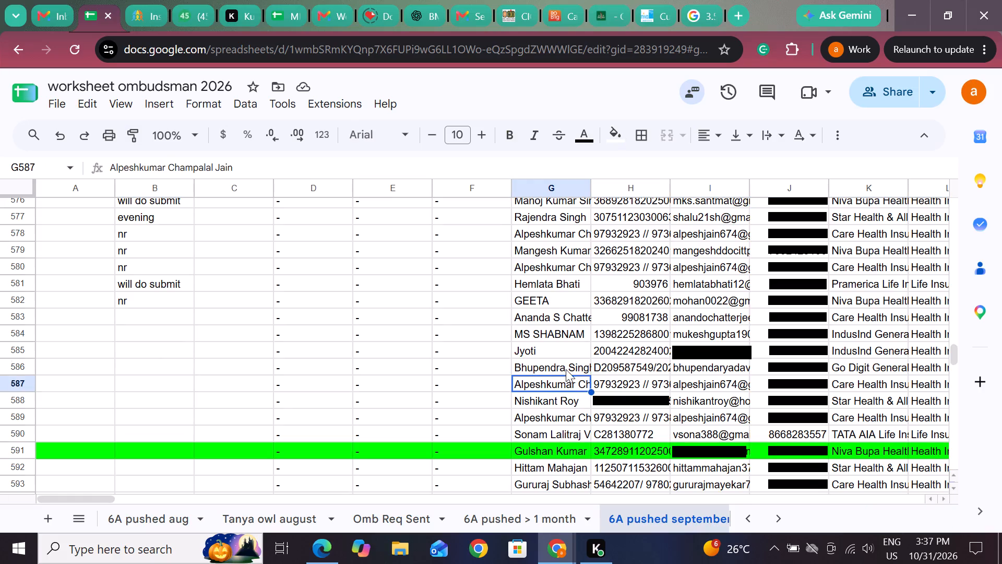
{"action": "left_click", "coordinate": [566, 368]}
{"action": "left_click", "coordinate": [646, 366]}
{"action": "left_click", "coordinate": [732, 365]}
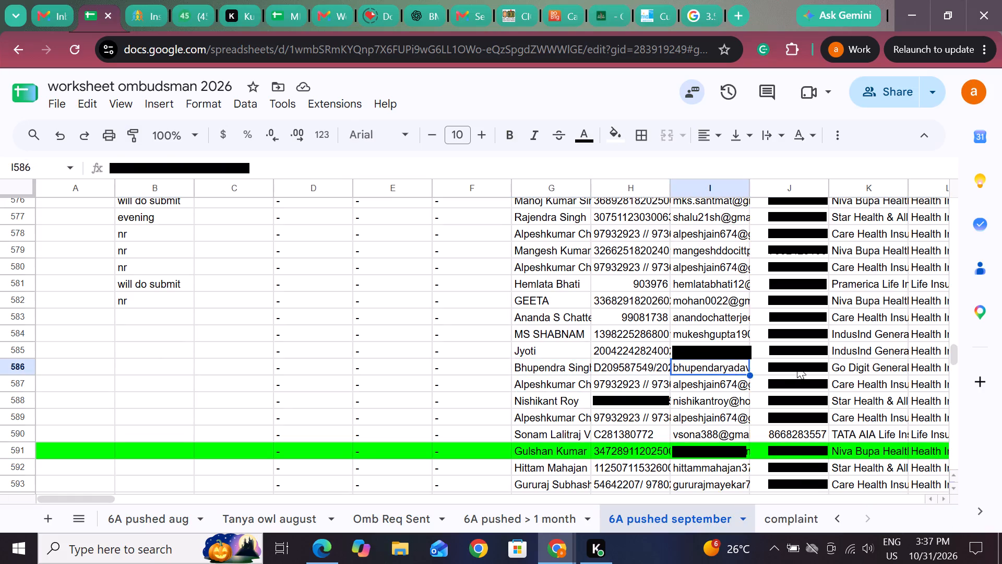
{"action": "left_click", "coordinate": [798, 366]}
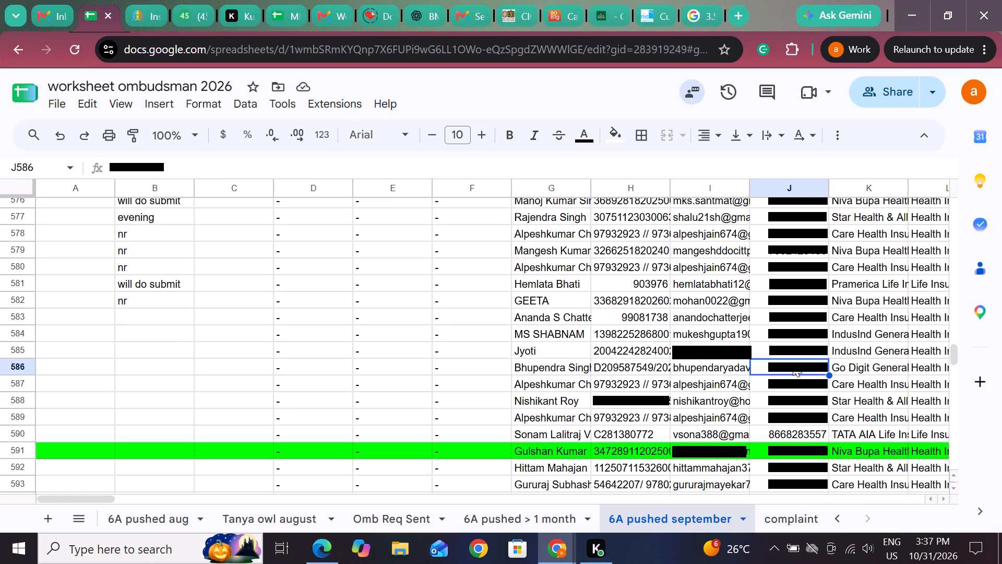
{"action": "key", "text": "ctrl+c"}
{"action": "key", "text": "ctrl+c"}
{"action": "key", "text": "ctrl+c"}
{"action": "left_click", "coordinate": [138, 22]}
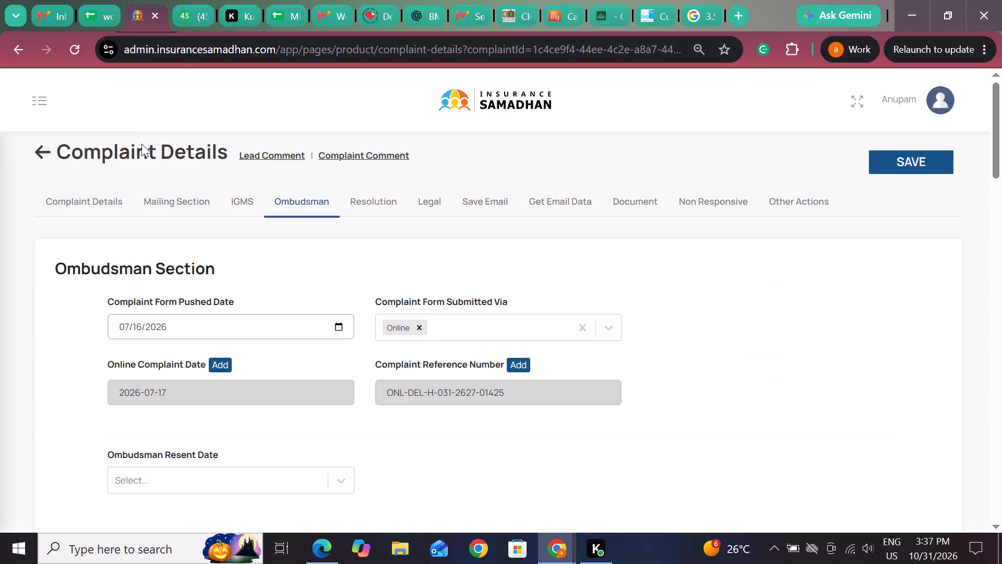
{"action": "left_click", "coordinate": [39, 147]}
{"action": "double_click", "coordinate": [117, 240], "text": "ctrl"}
{"action": "key", "text": "ctrl+v"}
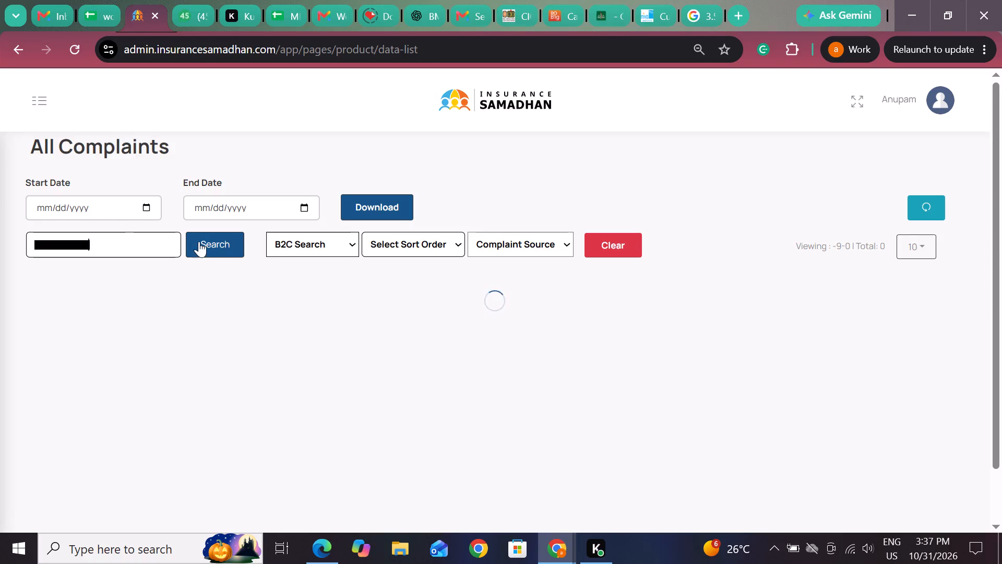
{"action": "left_click", "coordinate": [201, 241]}
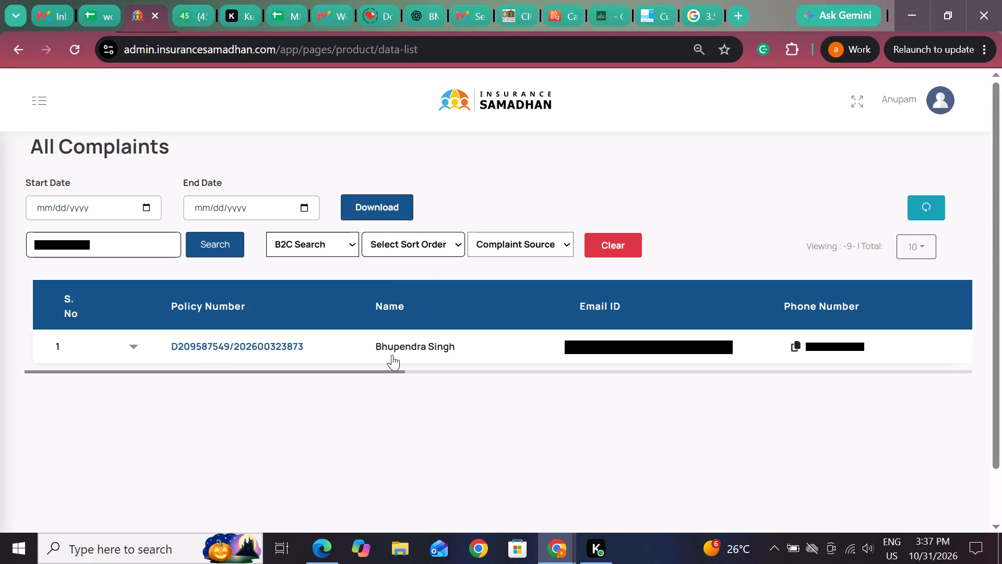
Expand the found complaint's actions and check its comment history.
{"action": "scroll", "coordinate": [392, 355], "scroll_direction": "left", "scroll_amount": 1}
{"action": "scroll", "coordinate": [435, 353], "scroll_direction": "left", "scroll_amount": 1}
{"action": "left_click", "coordinate": [435, 353]}
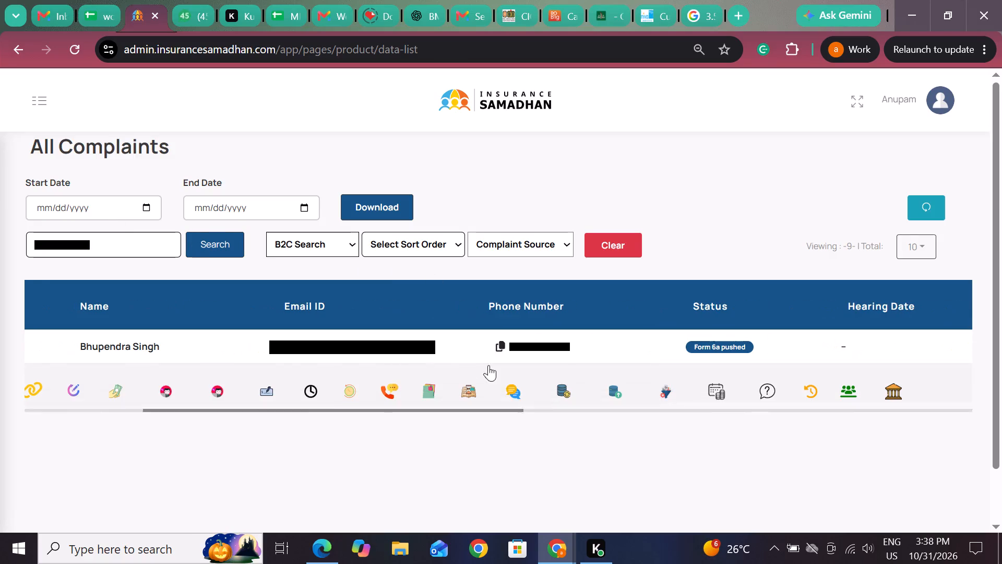
{"action": "left_click", "coordinate": [513, 391]}
{"action": "scroll", "coordinate": [363, 359], "scroll_direction": "up", "scroll_amount": 7}
{"action": "left_click", "coordinate": [312, 122]}
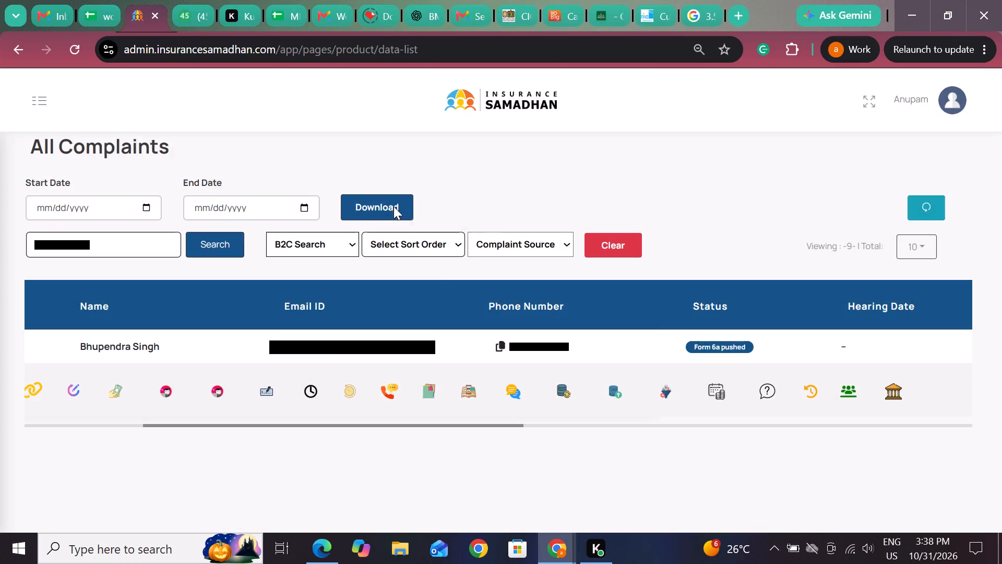
Copy the customer's phone number from the complaint record and call it with the Smartflo dialer.
{"action": "left_click", "coordinate": [501, 348]}
{"action": "left_click", "coordinate": [548, 19]}
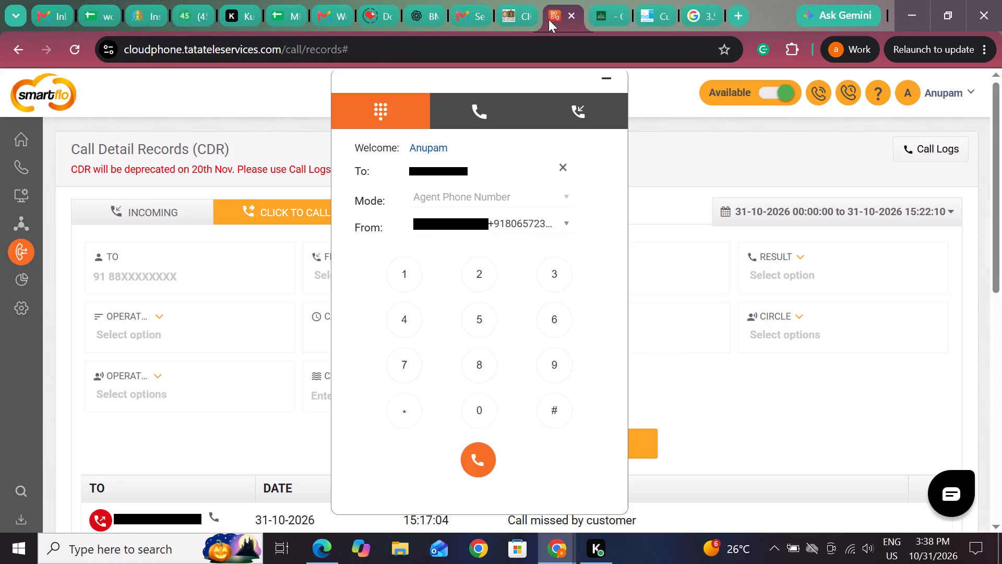
{"action": "double_click", "coordinate": [469, 174], "text": "ctrl"}
{"action": "key", "text": "ctrl+v"}
{"action": "left_click", "coordinate": [484, 454]}
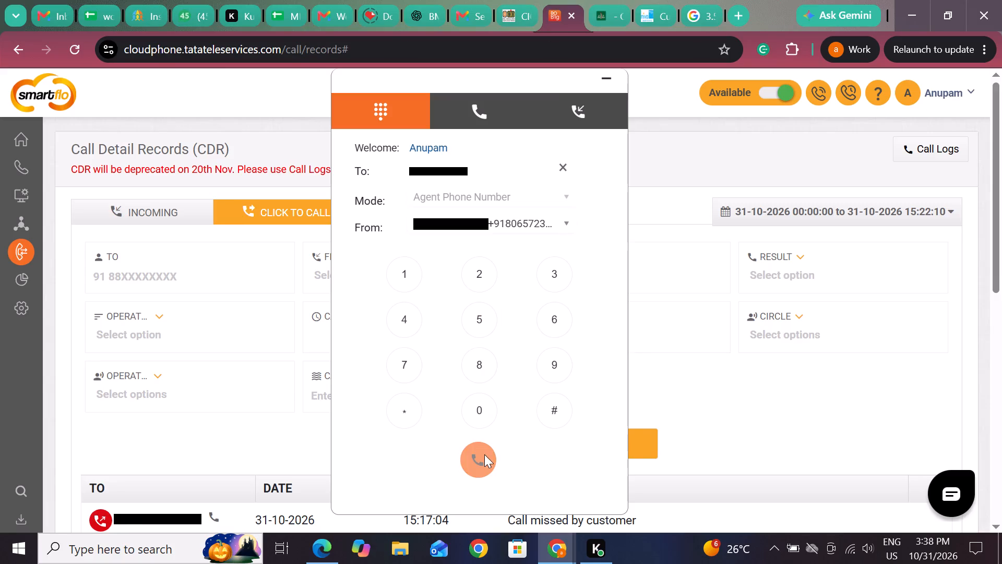
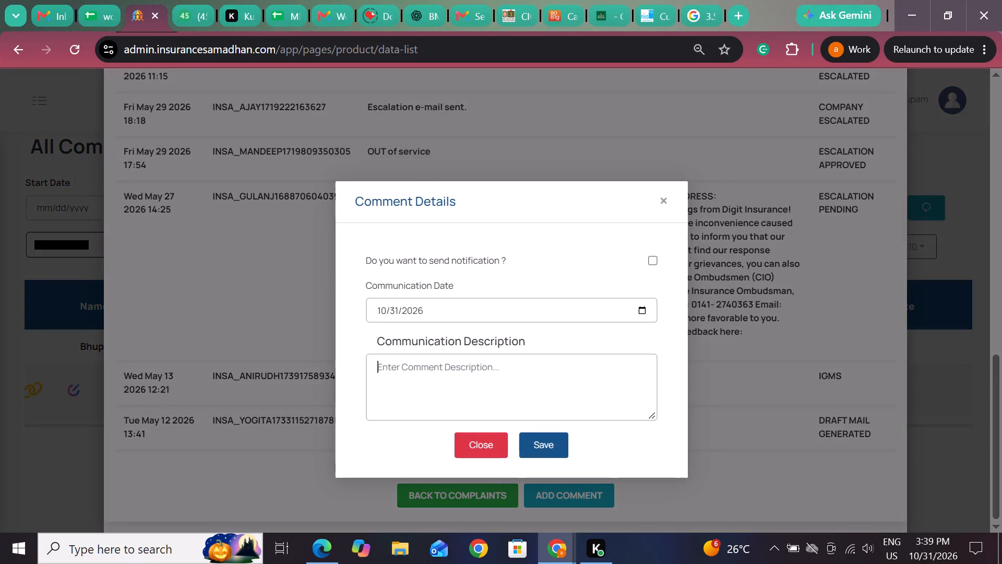
Save the comment "nr" to the complaint's communication log and close the log.
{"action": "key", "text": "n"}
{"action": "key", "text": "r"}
{"action": "left_click", "coordinate": [534, 446]}
{"action": "scroll", "coordinate": [376, 266], "scroll_direction": "up", "scroll_amount": 17}
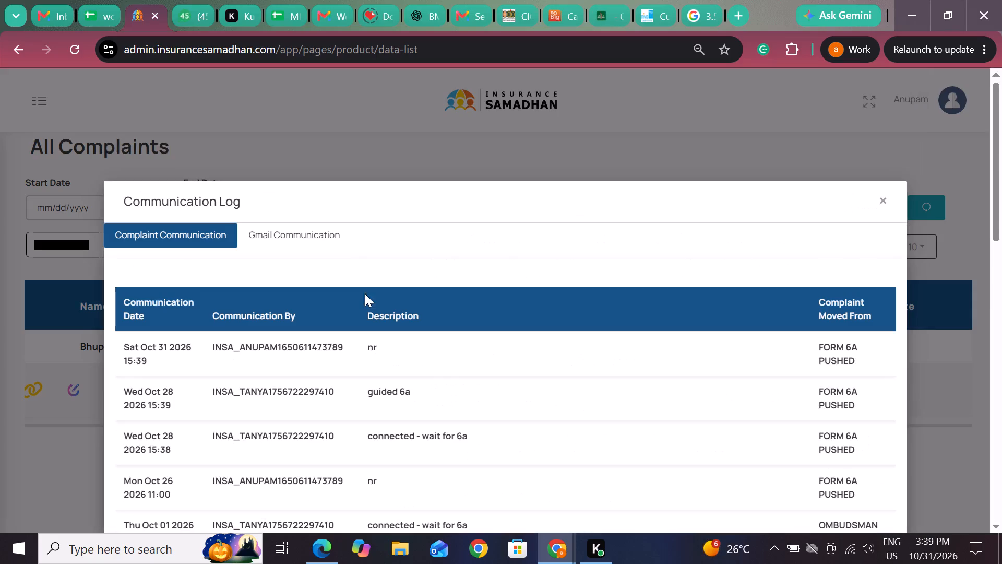
{"action": "scroll", "coordinate": [365, 293], "scroll_direction": "up", "scroll_amount": 1}
{"action": "left_click", "coordinate": [338, 150]}
{"action": "scroll", "coordinate": [308, 342], "scroll_direction": "right", "scroll_amount": 5}
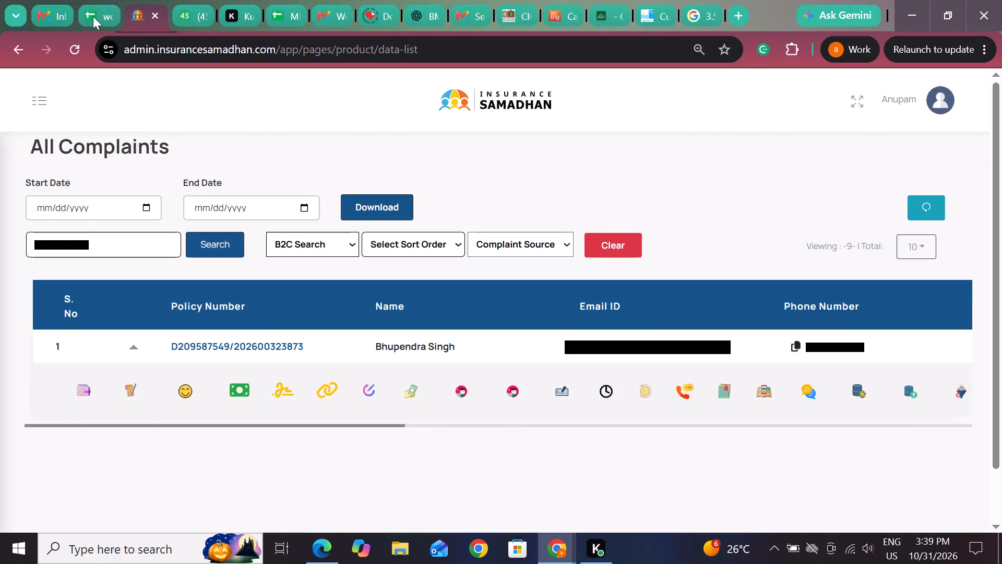
In the ombudsman worksheet's 6A pushed september sheet, enter "nr" in column B of row 586.
{"action": "left_click", "coordinate": [93, 16]}
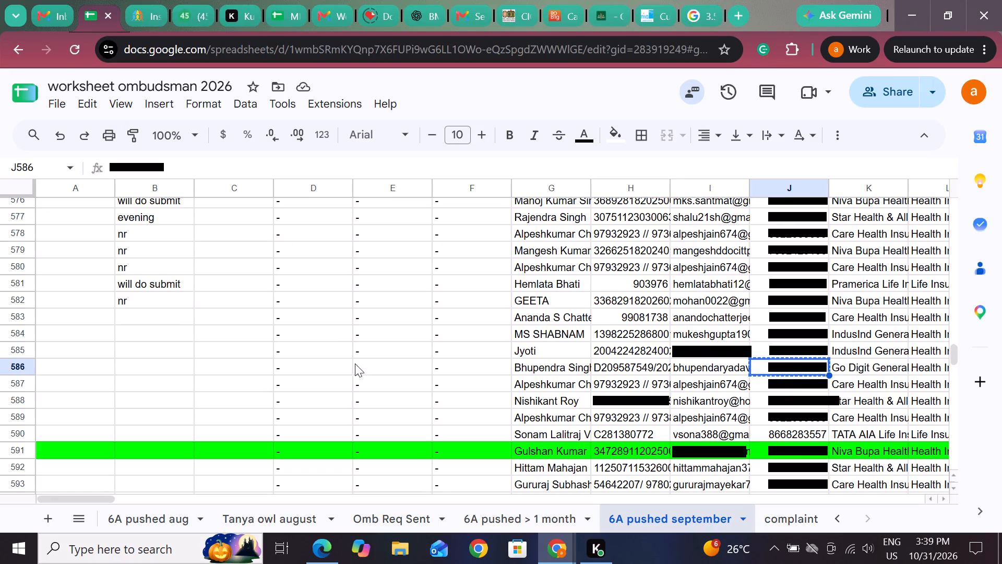
{"action": "left_click", "coordinate": [407, 367]}
{"action": "left_click", "coordinate": [221, 372]}
{"action": "left_click", "coordinate": [146, 361]}
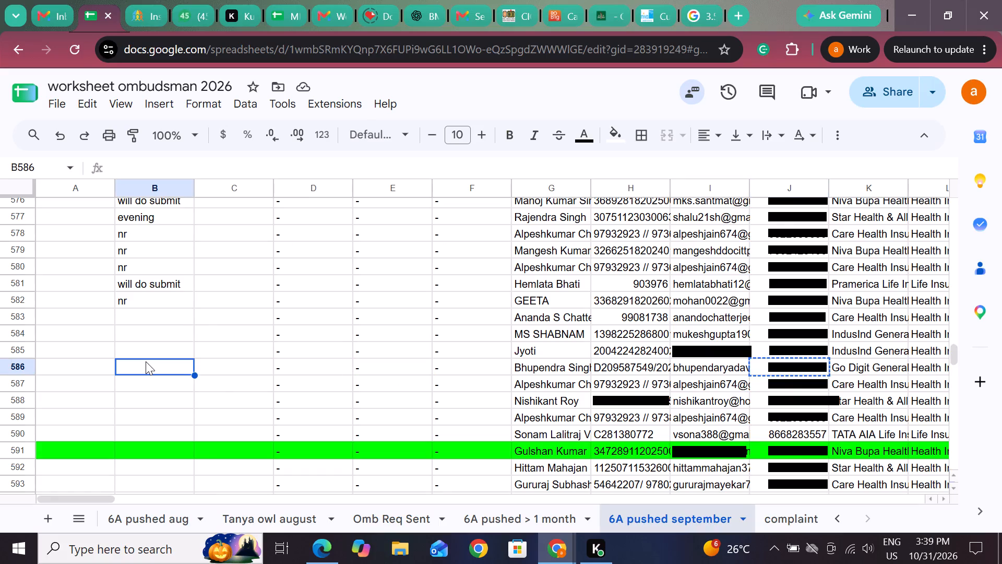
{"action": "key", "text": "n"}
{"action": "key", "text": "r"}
{"action": "left_click", "coordinate": [137, 379]}
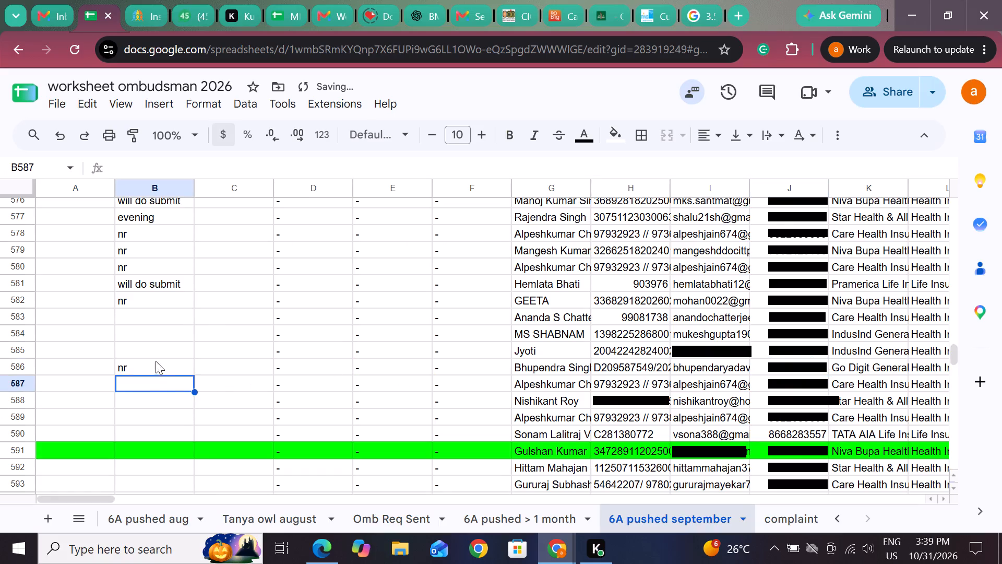
Select the customer's phone number in row 585 of the 6A pushed september sheet.
{"action": "left_click", "coordinate": [153, 346]}
{"action": "left_click", "coordinate": [607, 355]}
{"action": "left_click", "coordinate": [683, 355]}
{"action": "left_click", "coordinate": [766, 354]}
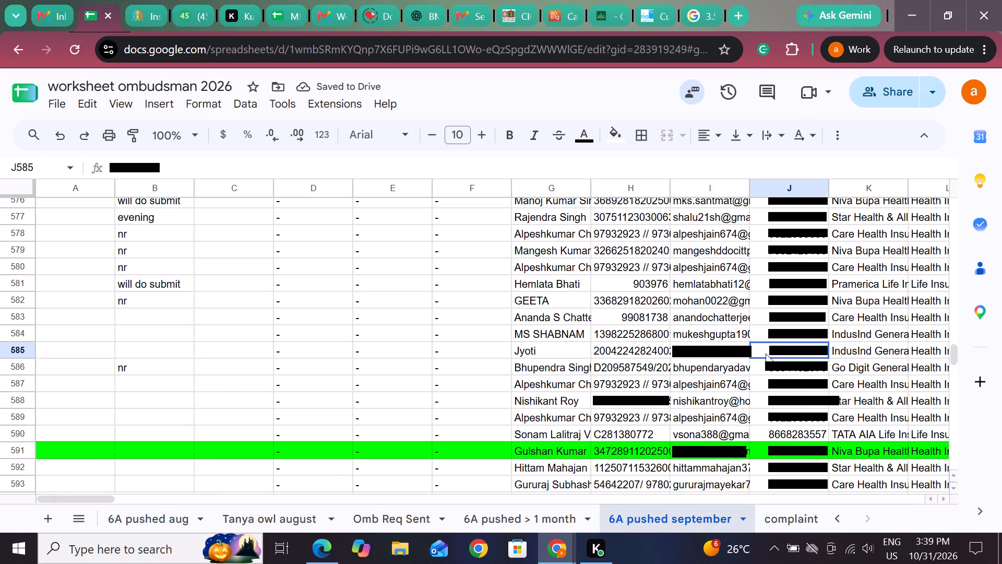
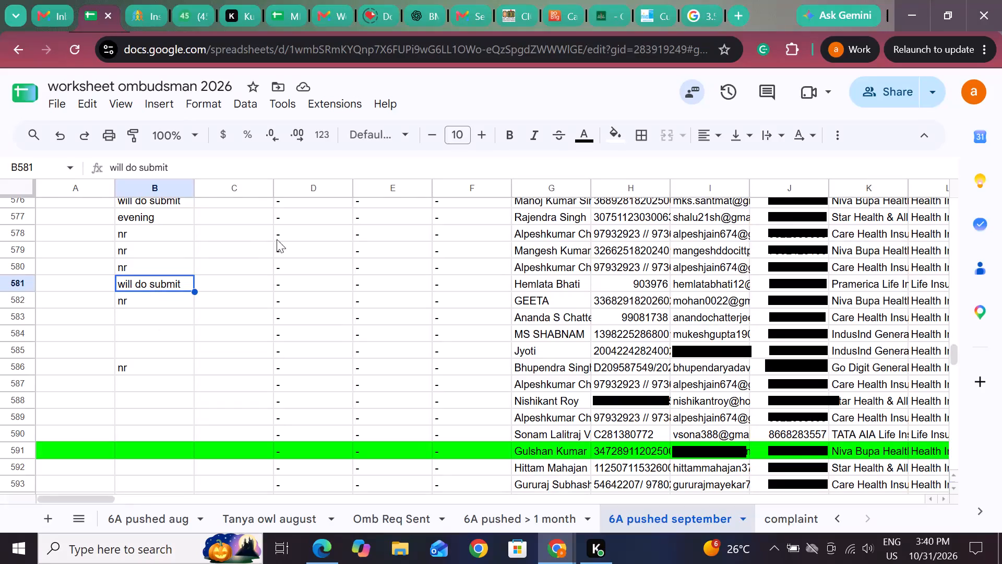
Search Google for "ind vs nz" in a new browser tab and look over the cricket scores and upcoming fixtures.
{"action": "left_click", "coordinate": [742, 5]}
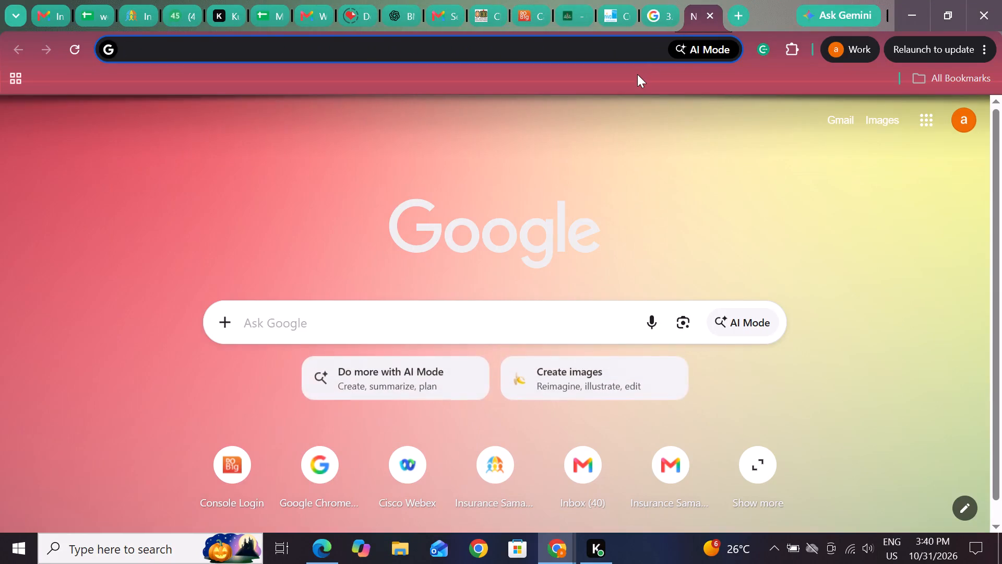
{"action": "key", "text": "i"}
{"action": "key", "text": "n"}
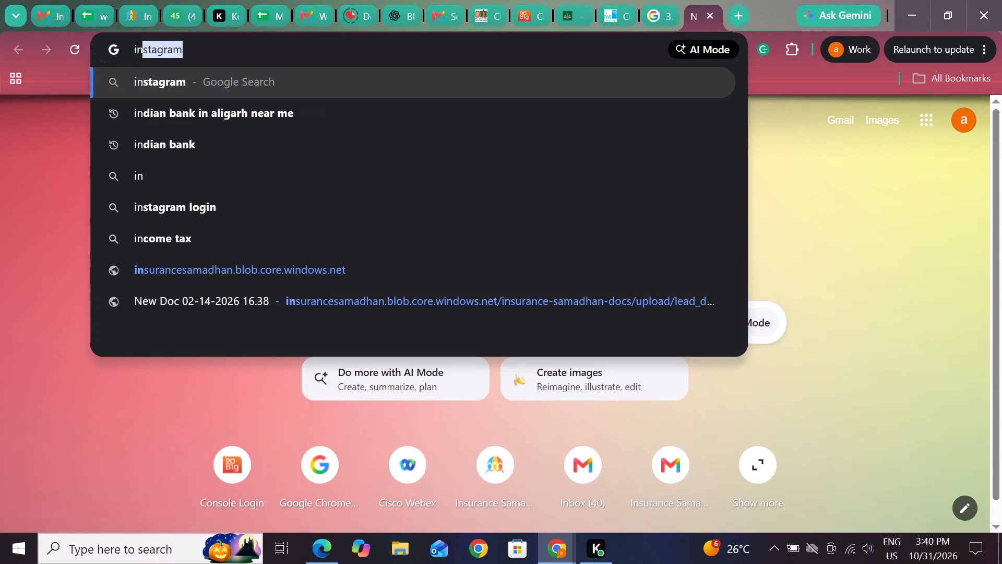
{"action": "type", "text": "d"}
{"action": "key", "text": "space"}
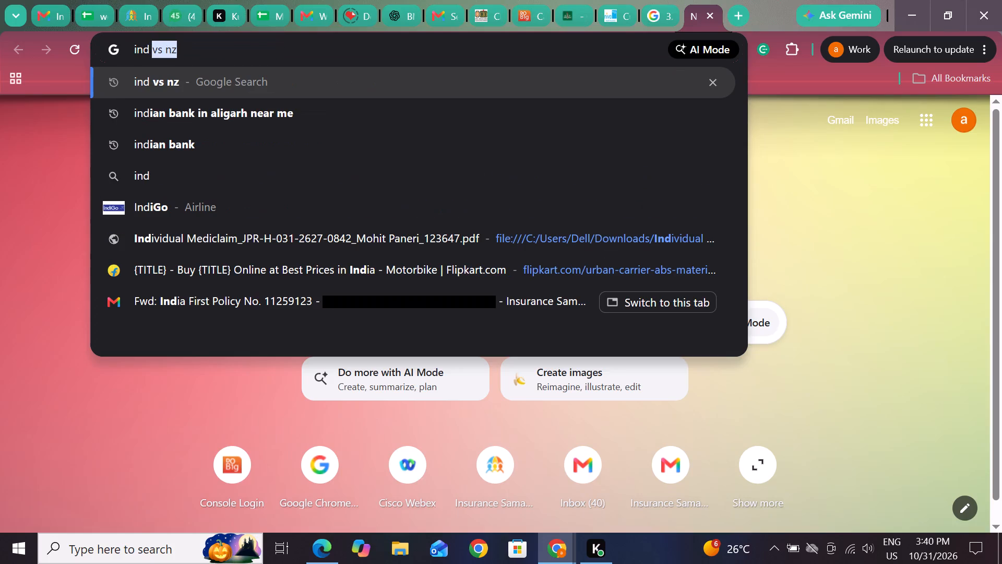
{"action": "key", "text": "Return"}
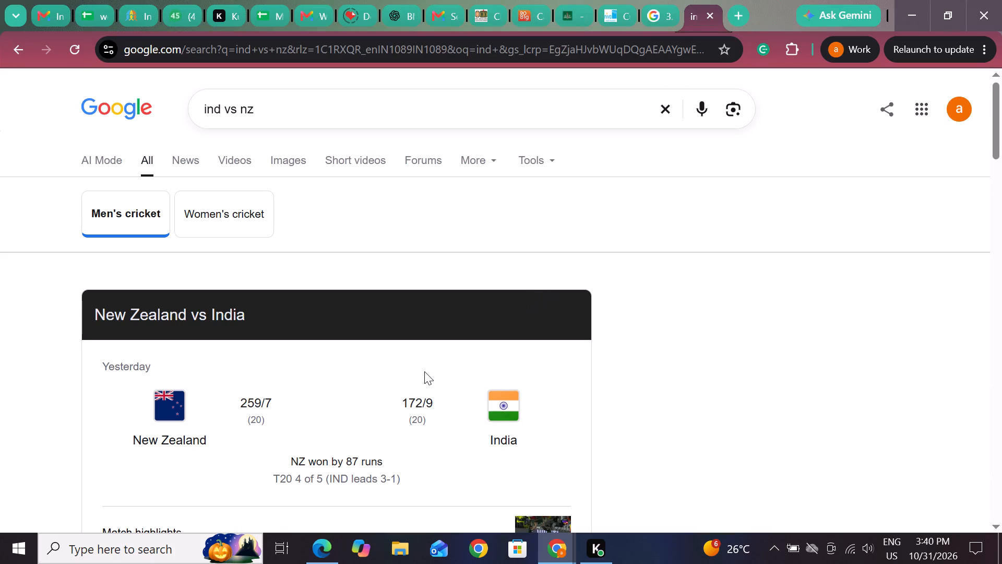
{"action": "scroll", "coordinate": [424, 371], "scroll_direction": "down", "scroll_amount": 3}
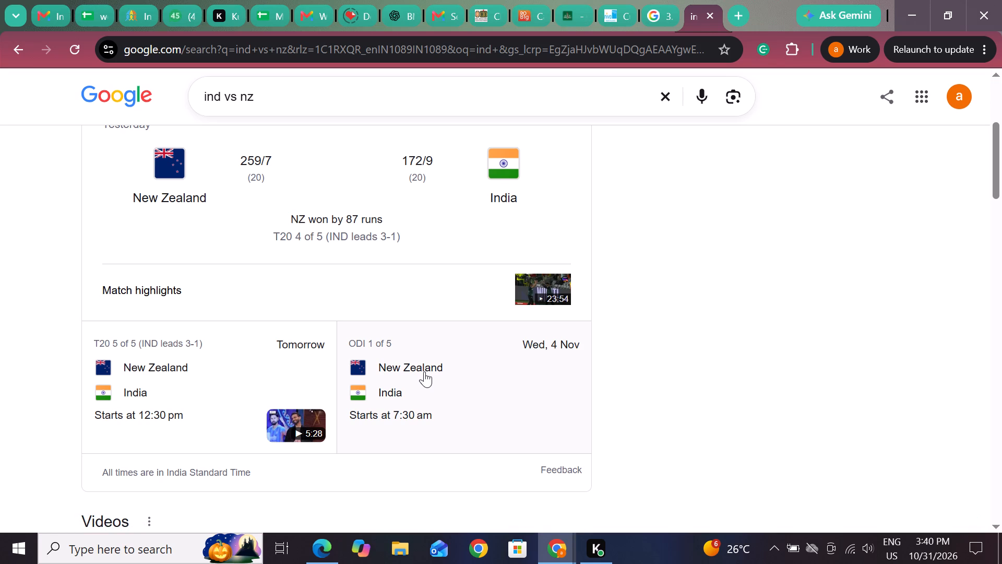